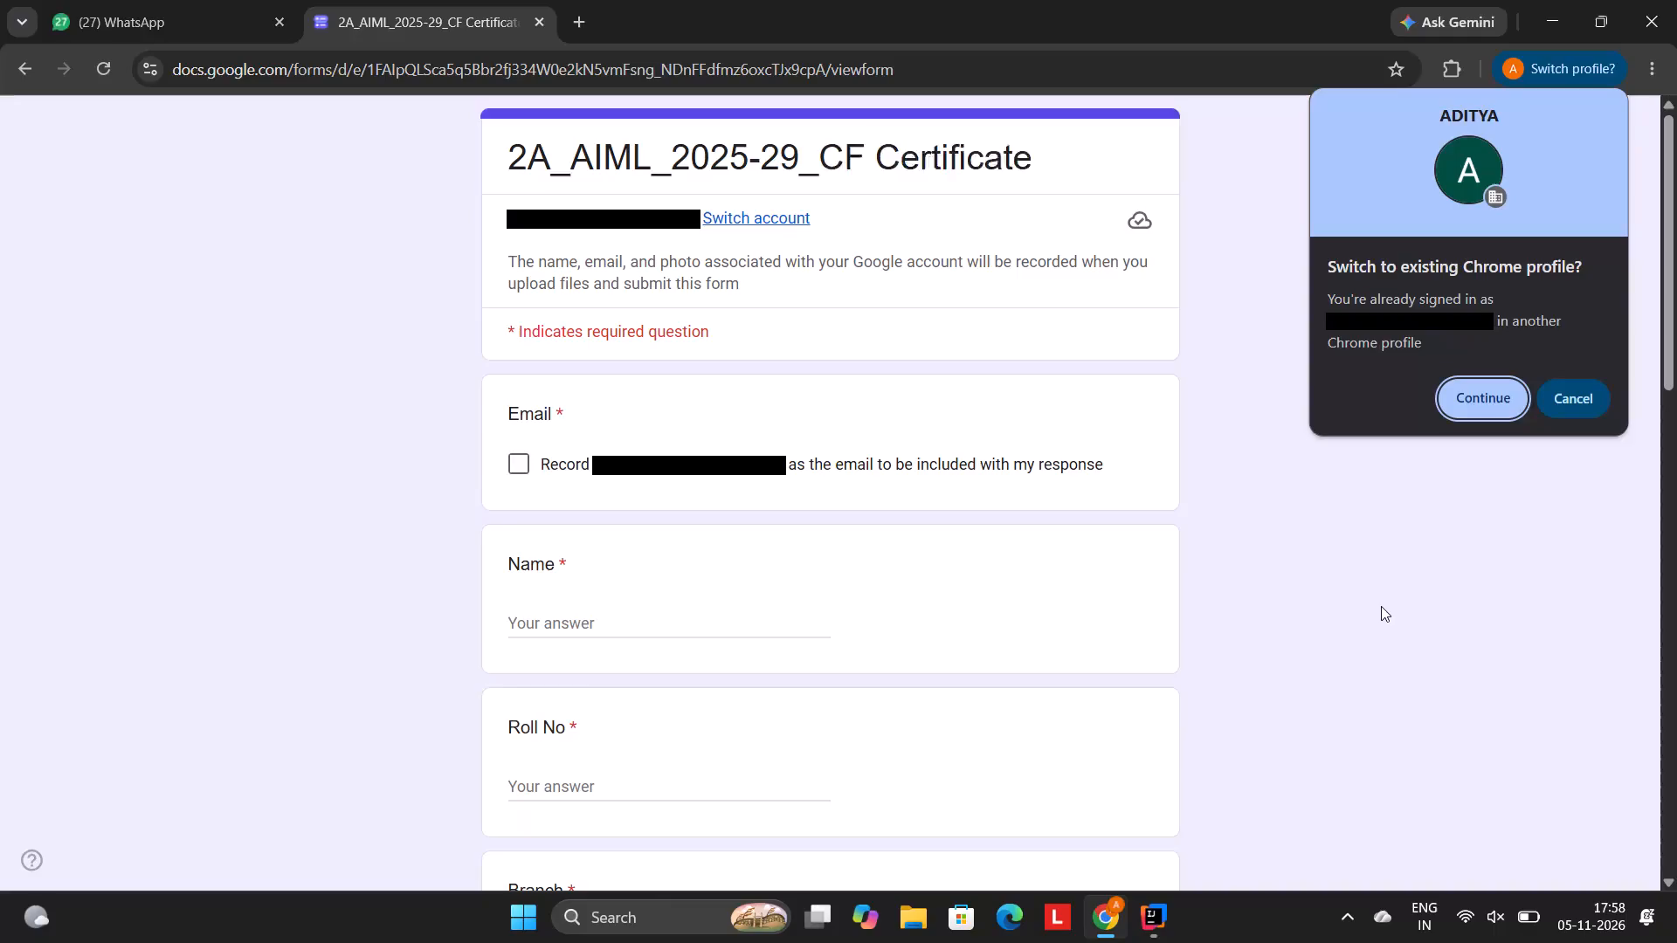
Look over the certificate form's questions and decline switching to the existing Chrome profile.
scroll(917, 593, "down", 10)
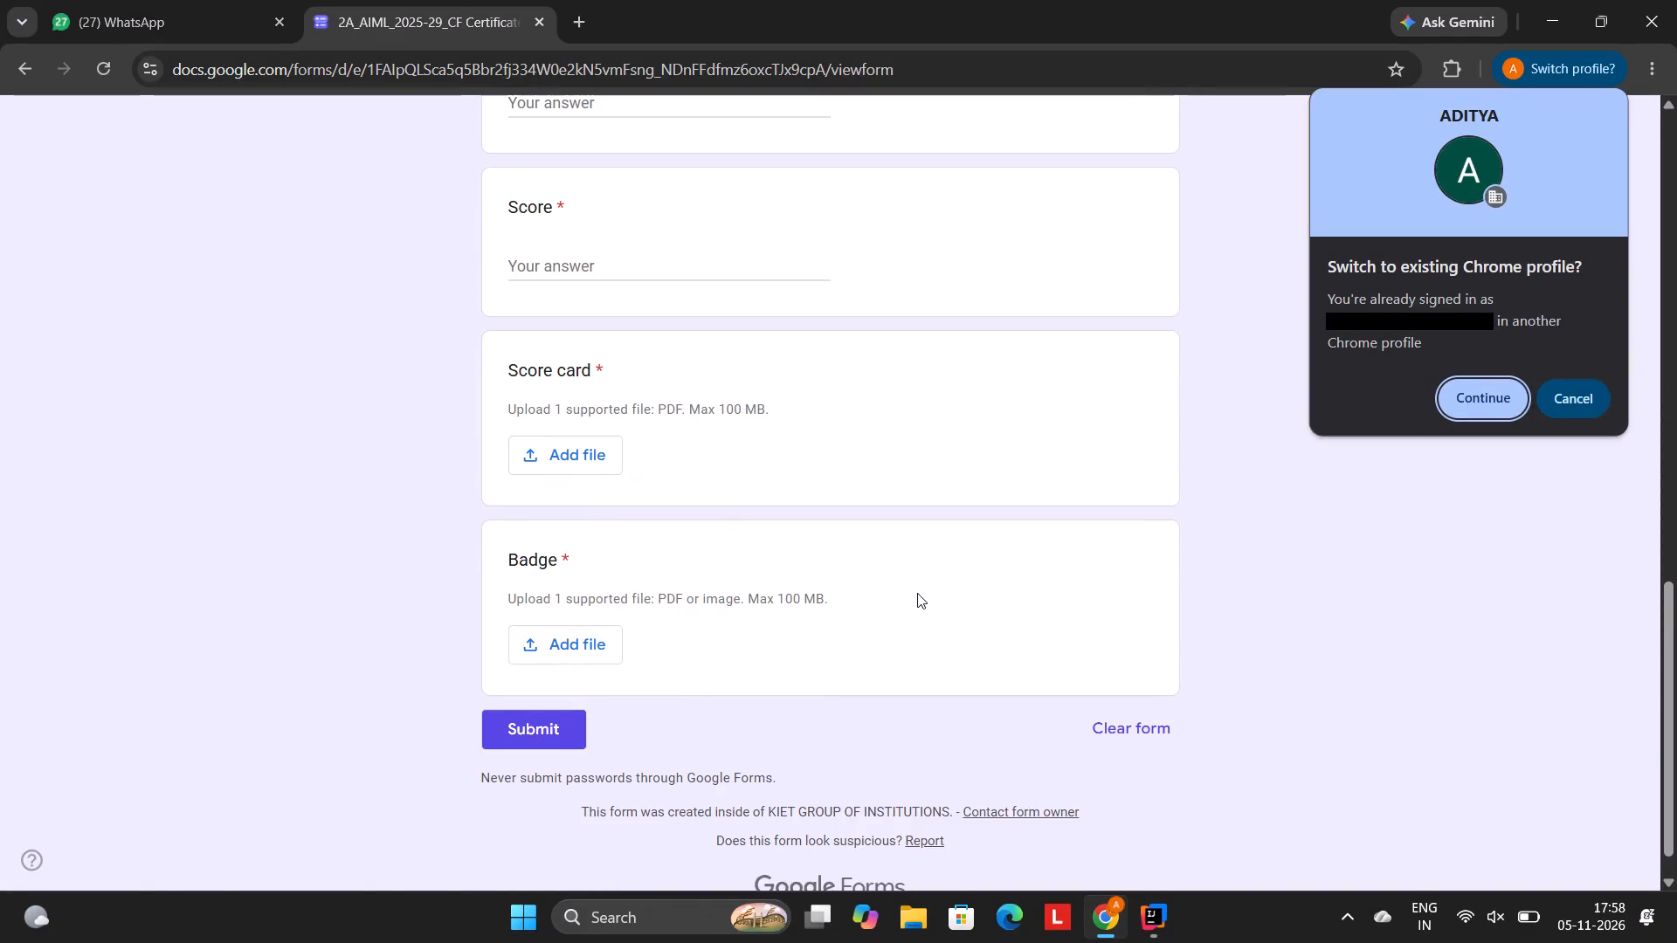
scroll(917, 593, "left", 2)
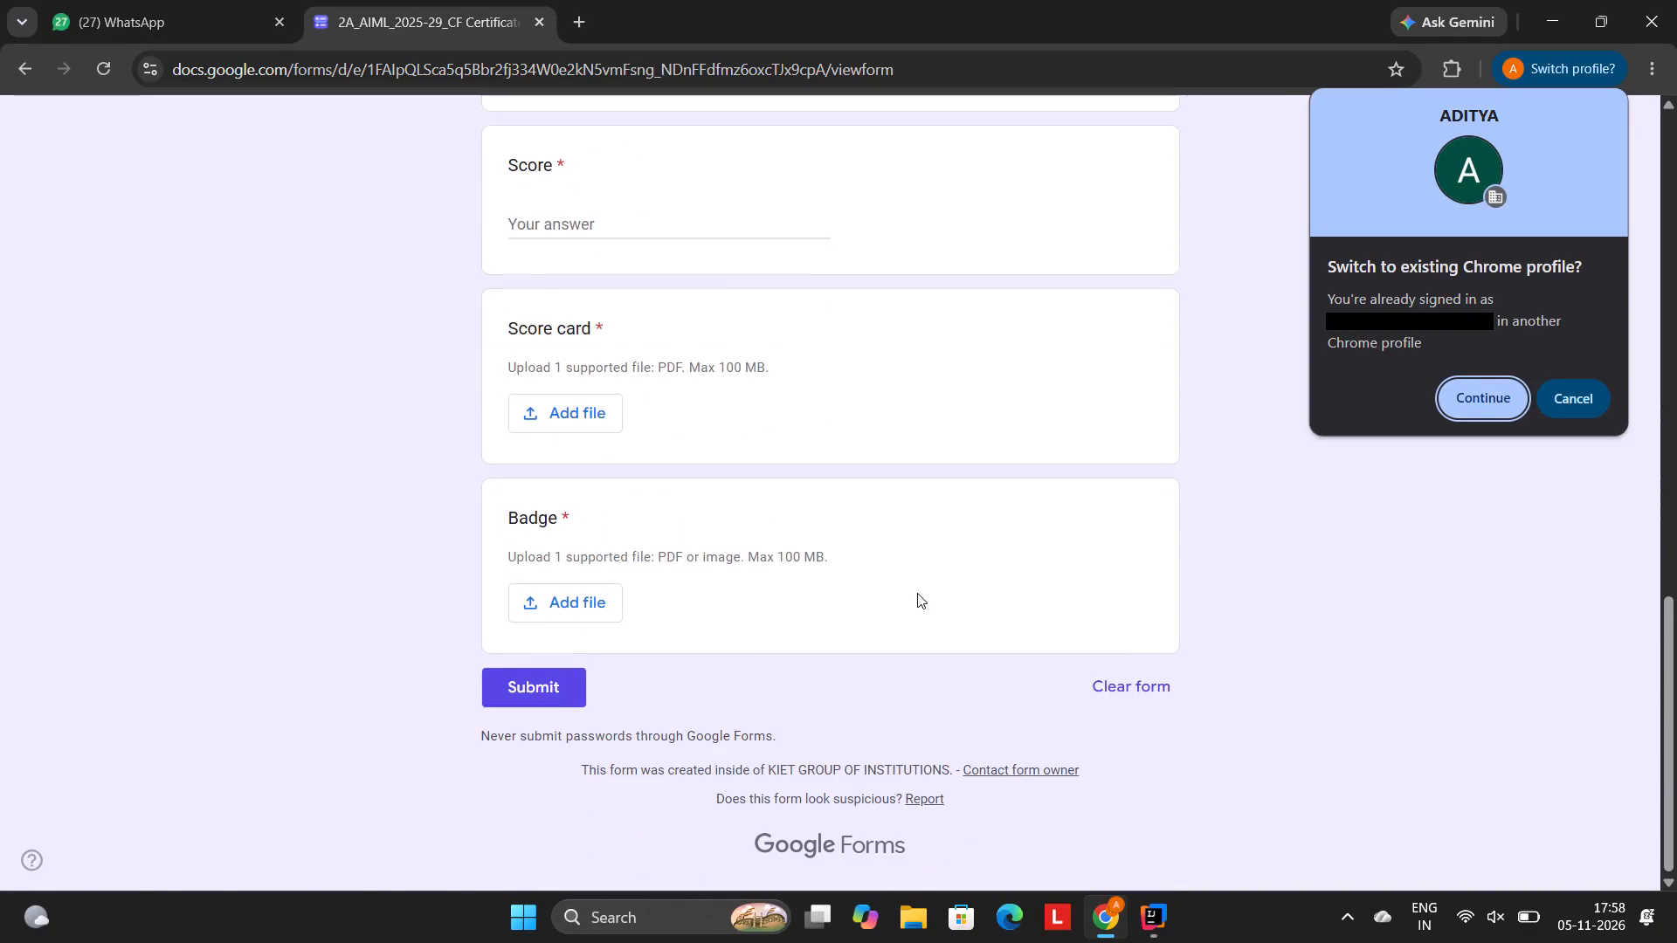
scroll(917, 593, "up", 3)
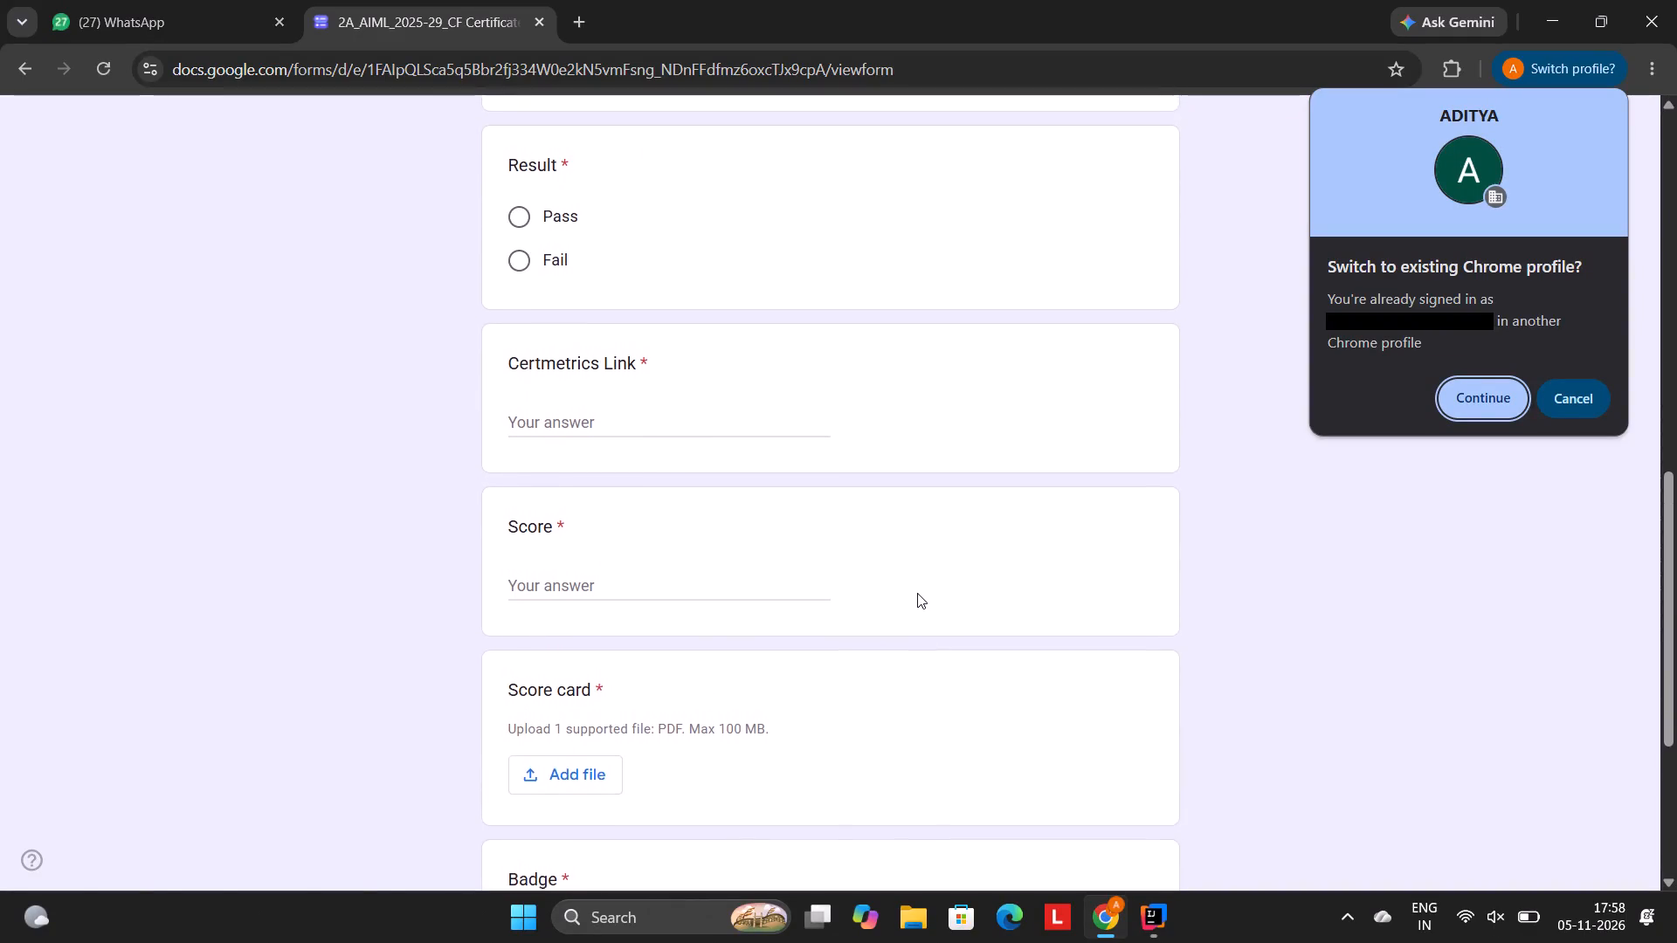
scroll(917, 593, "up", 1)
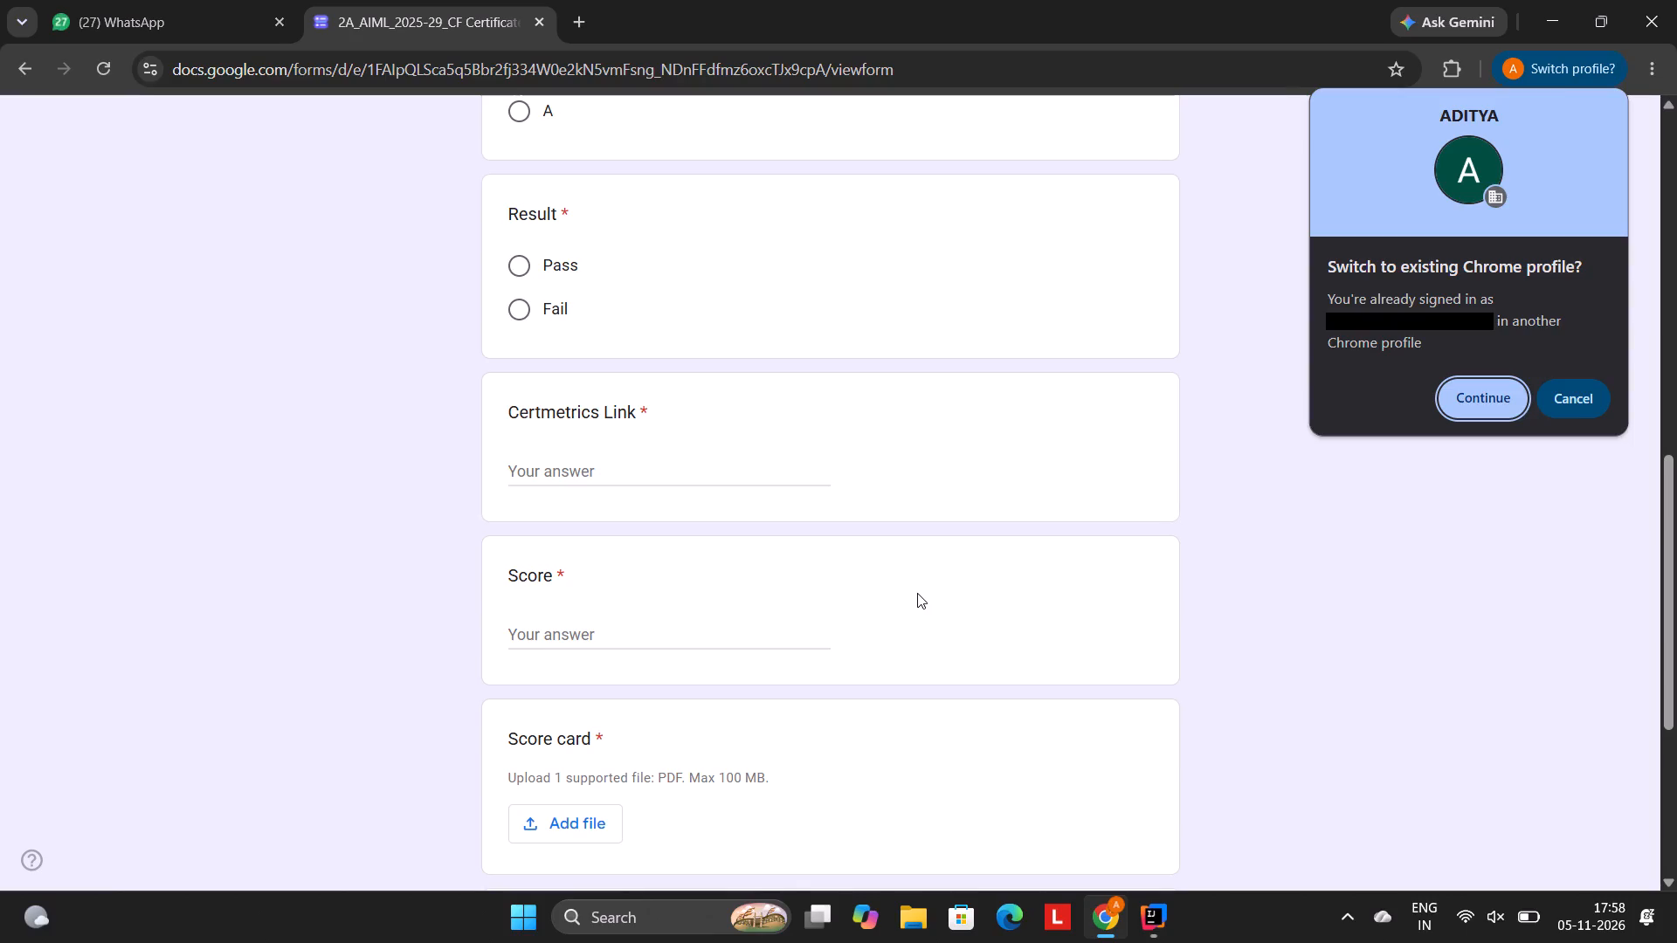
left_click(1574, 403)
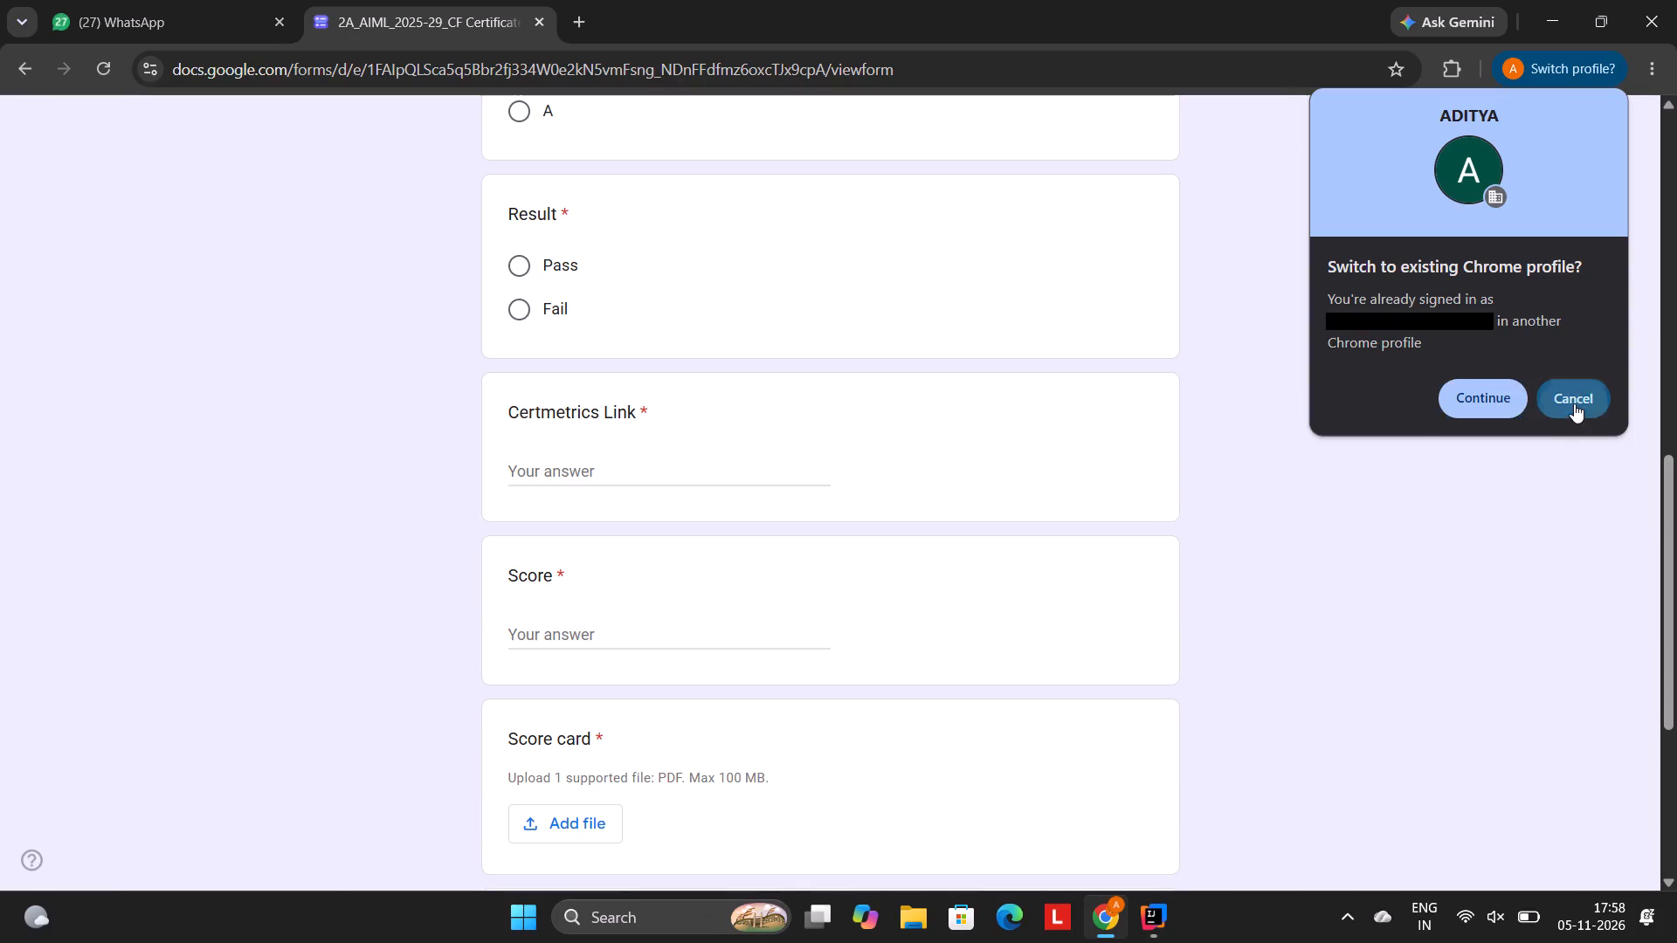
Fill in the form's identity fields: record the account email, enter the student's full name and the roll number.
scroll(924, 340, "up", 8)
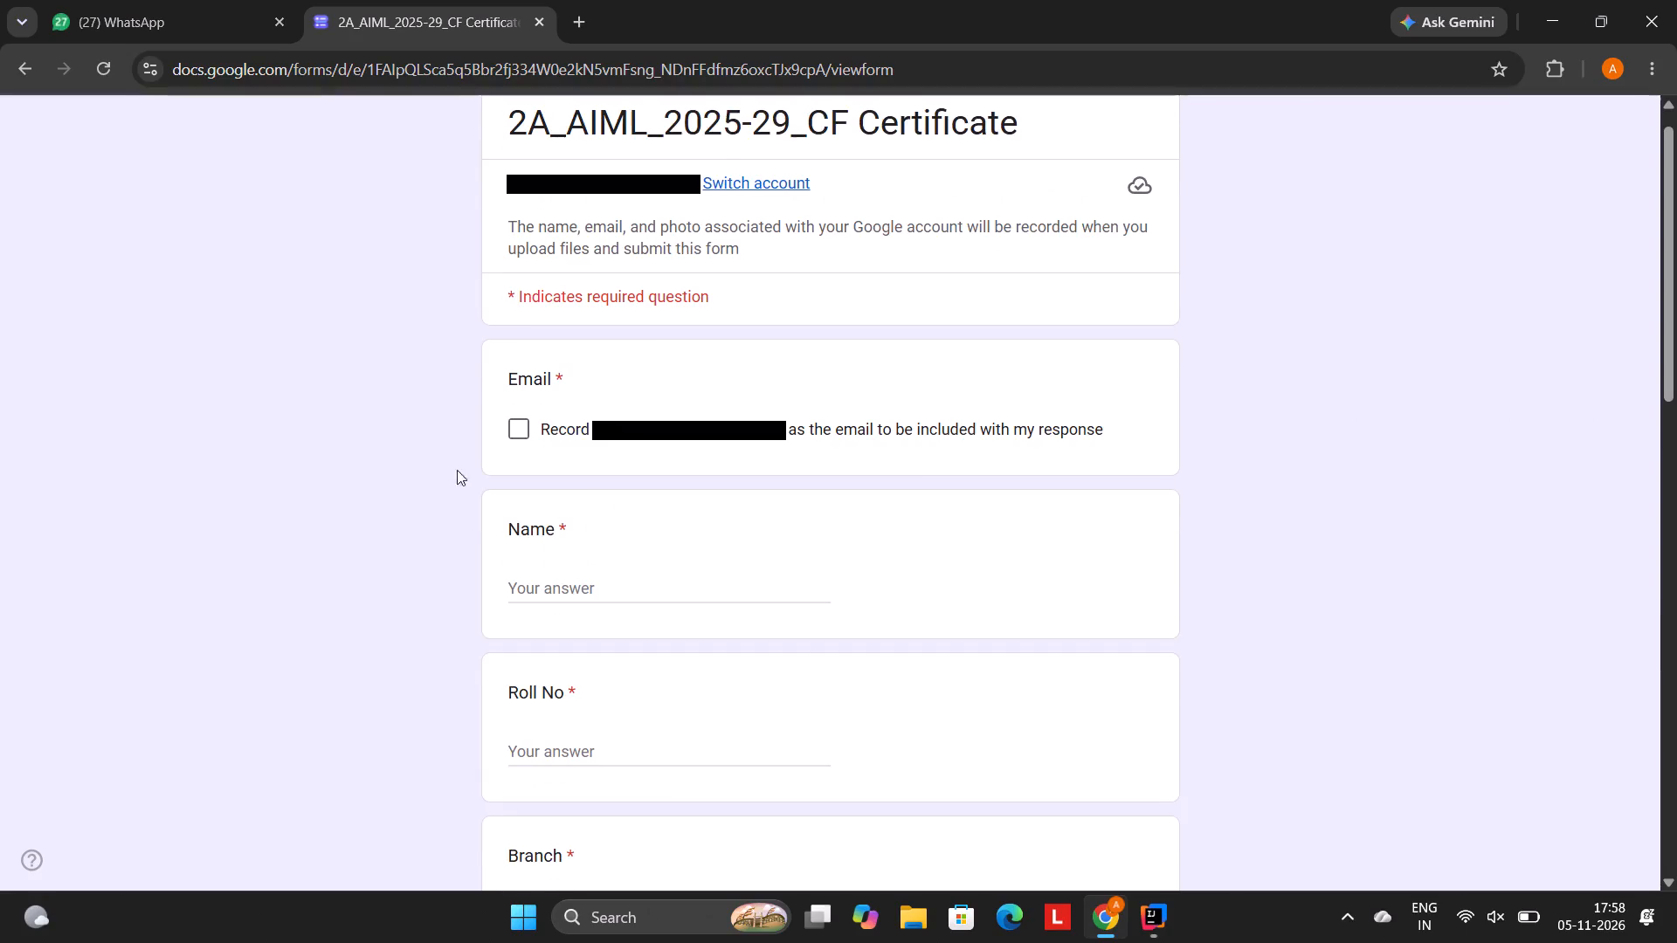
left_click(506, 468)
left_click(572, 620)
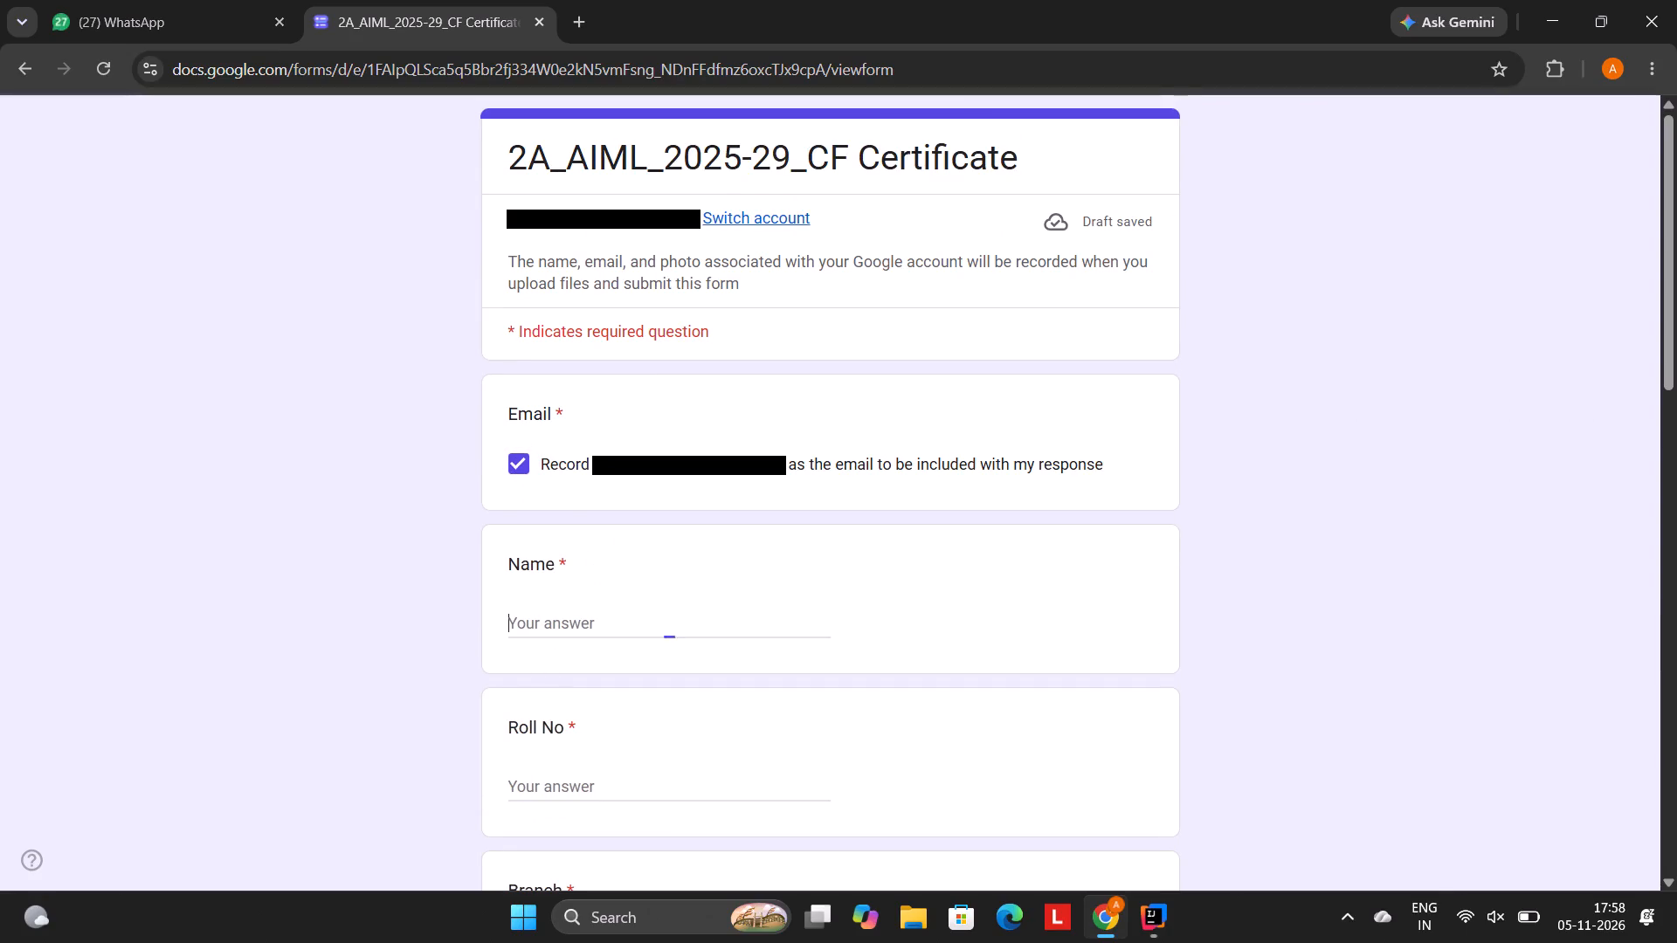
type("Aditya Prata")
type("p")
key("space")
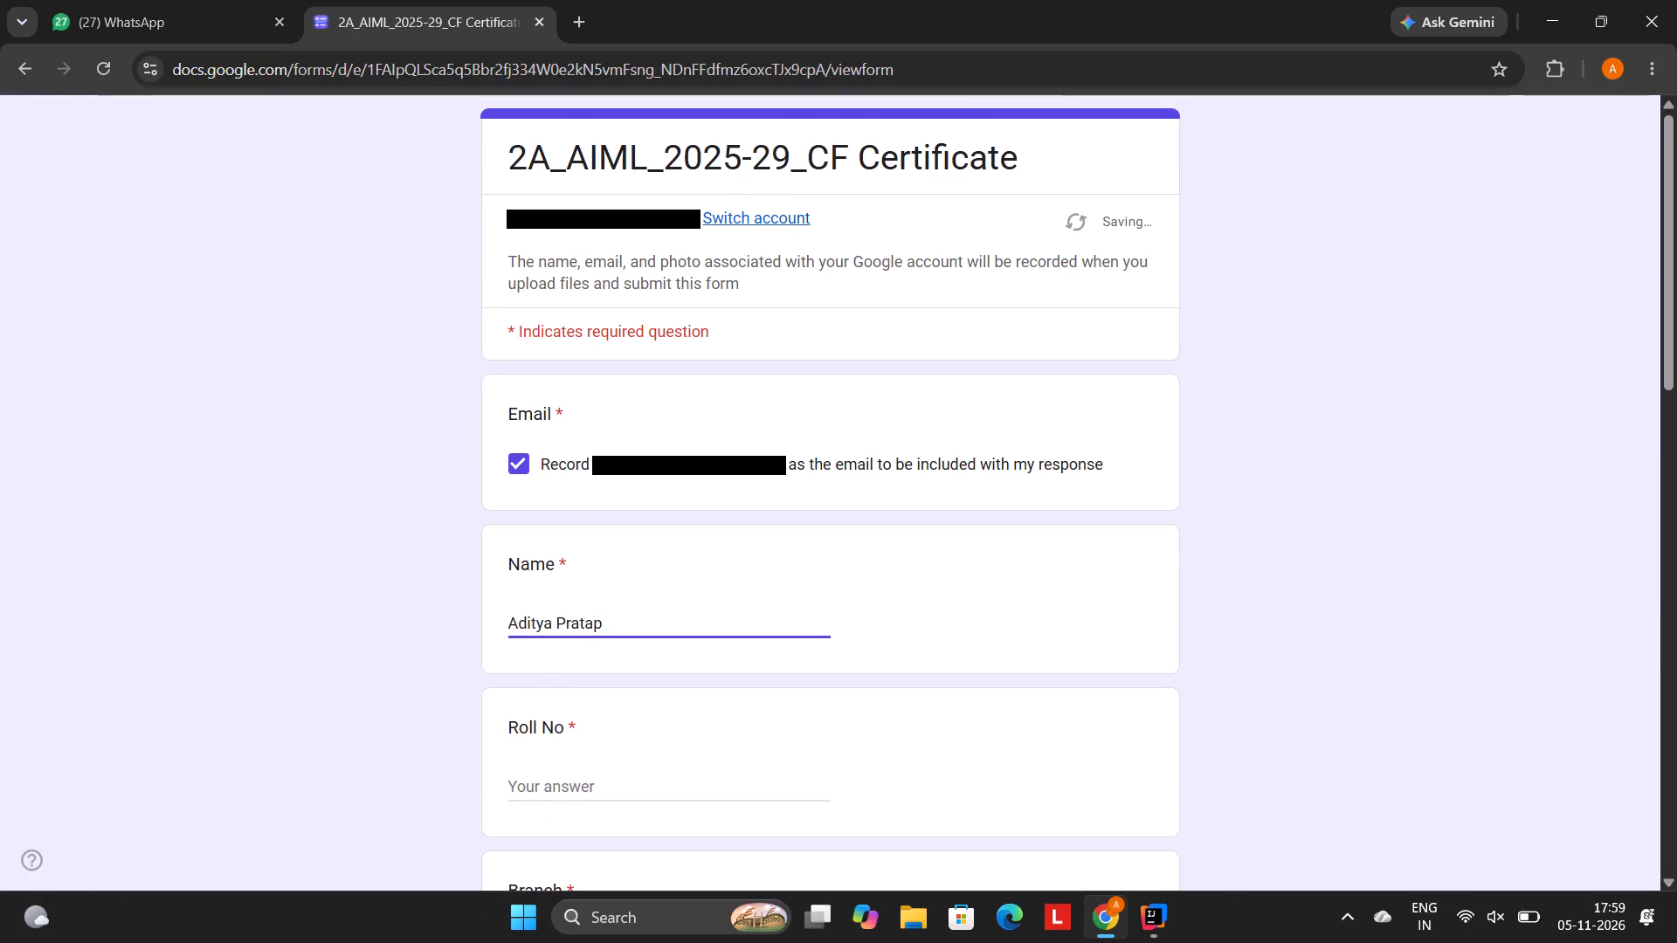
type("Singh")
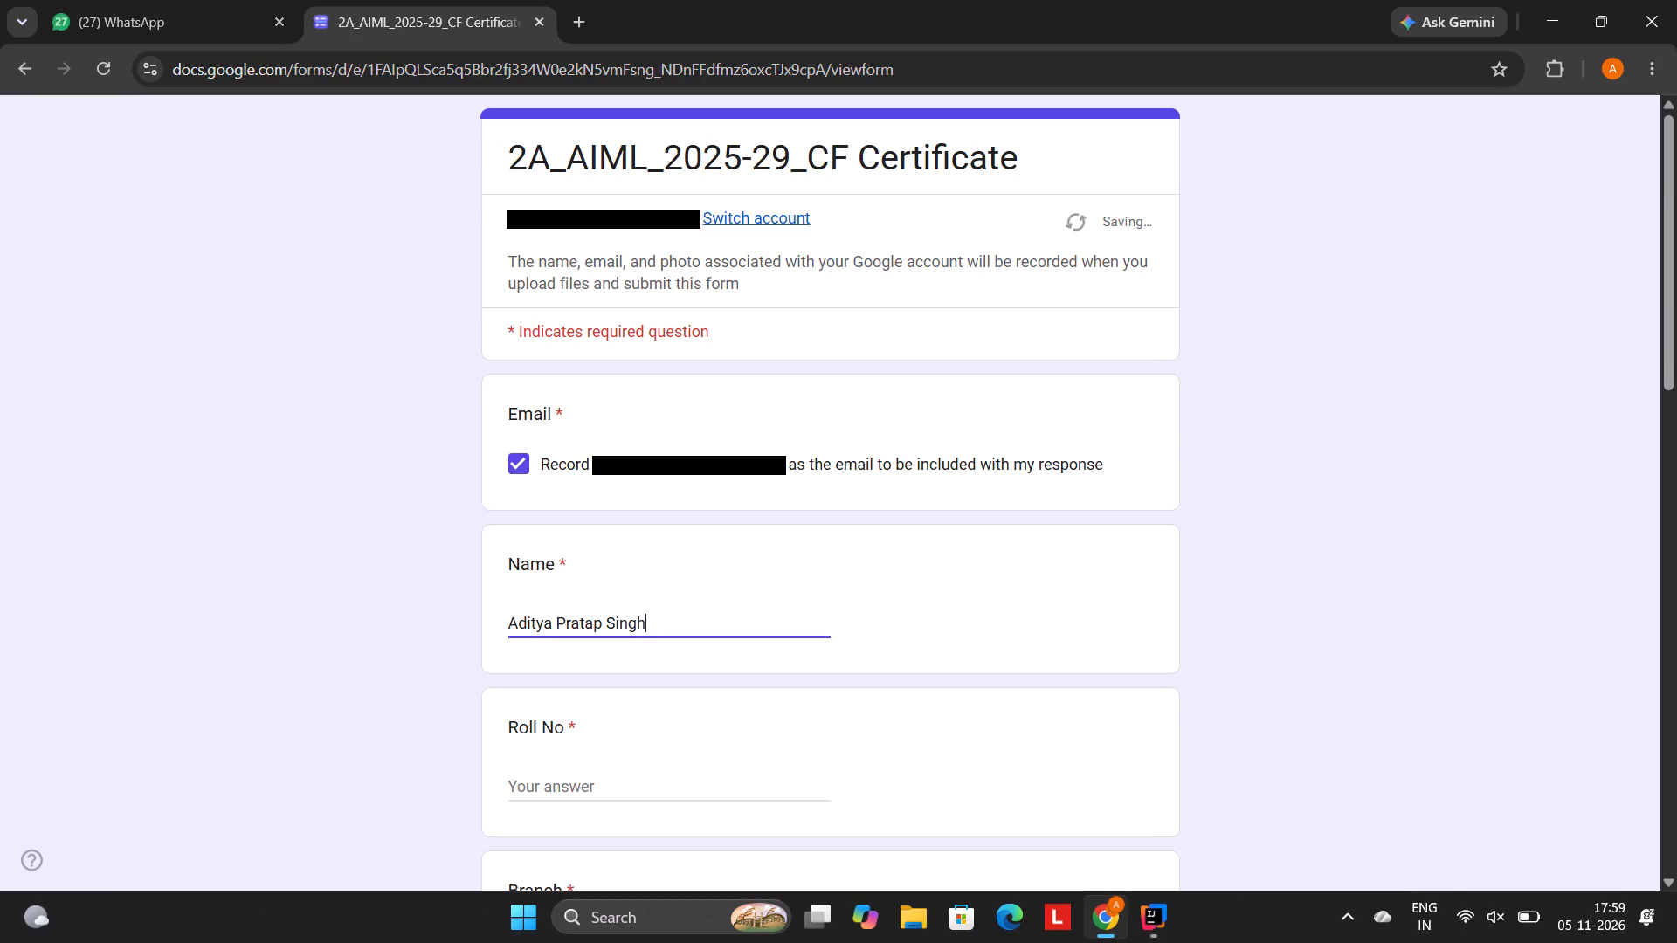
left_click(549, 793)
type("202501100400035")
Choose CSE (AI&ML) as the branch, A as the section and Pass as the result.
scroll(549, 793, "down", 2)
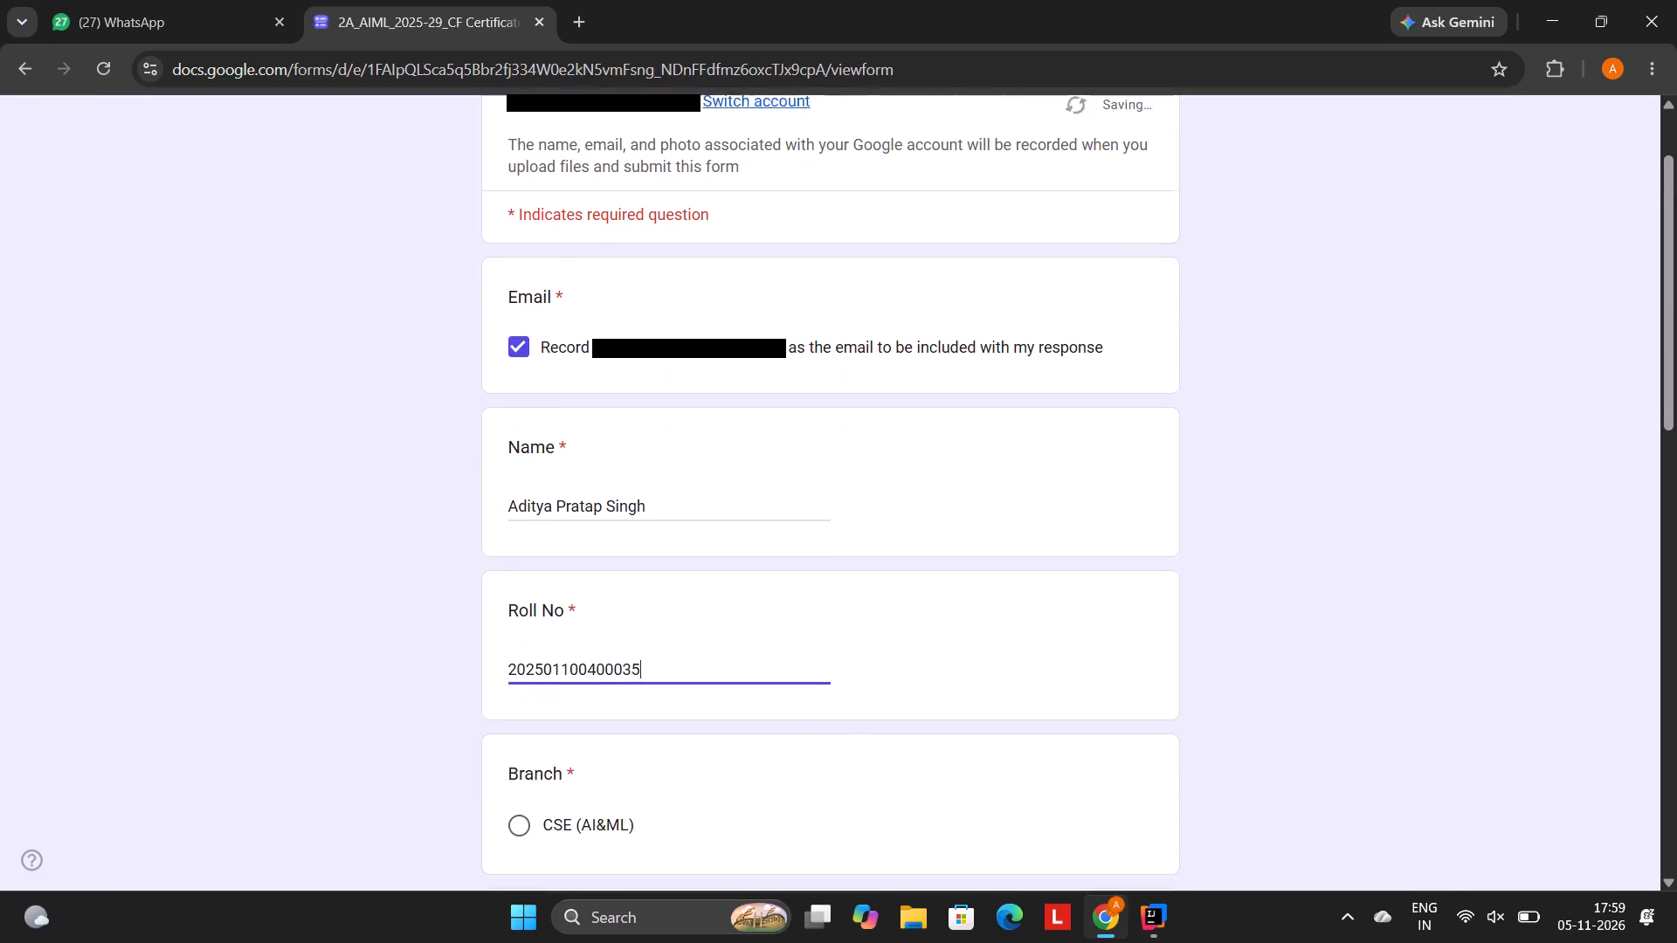
scroll(549, 793, "down", 3)
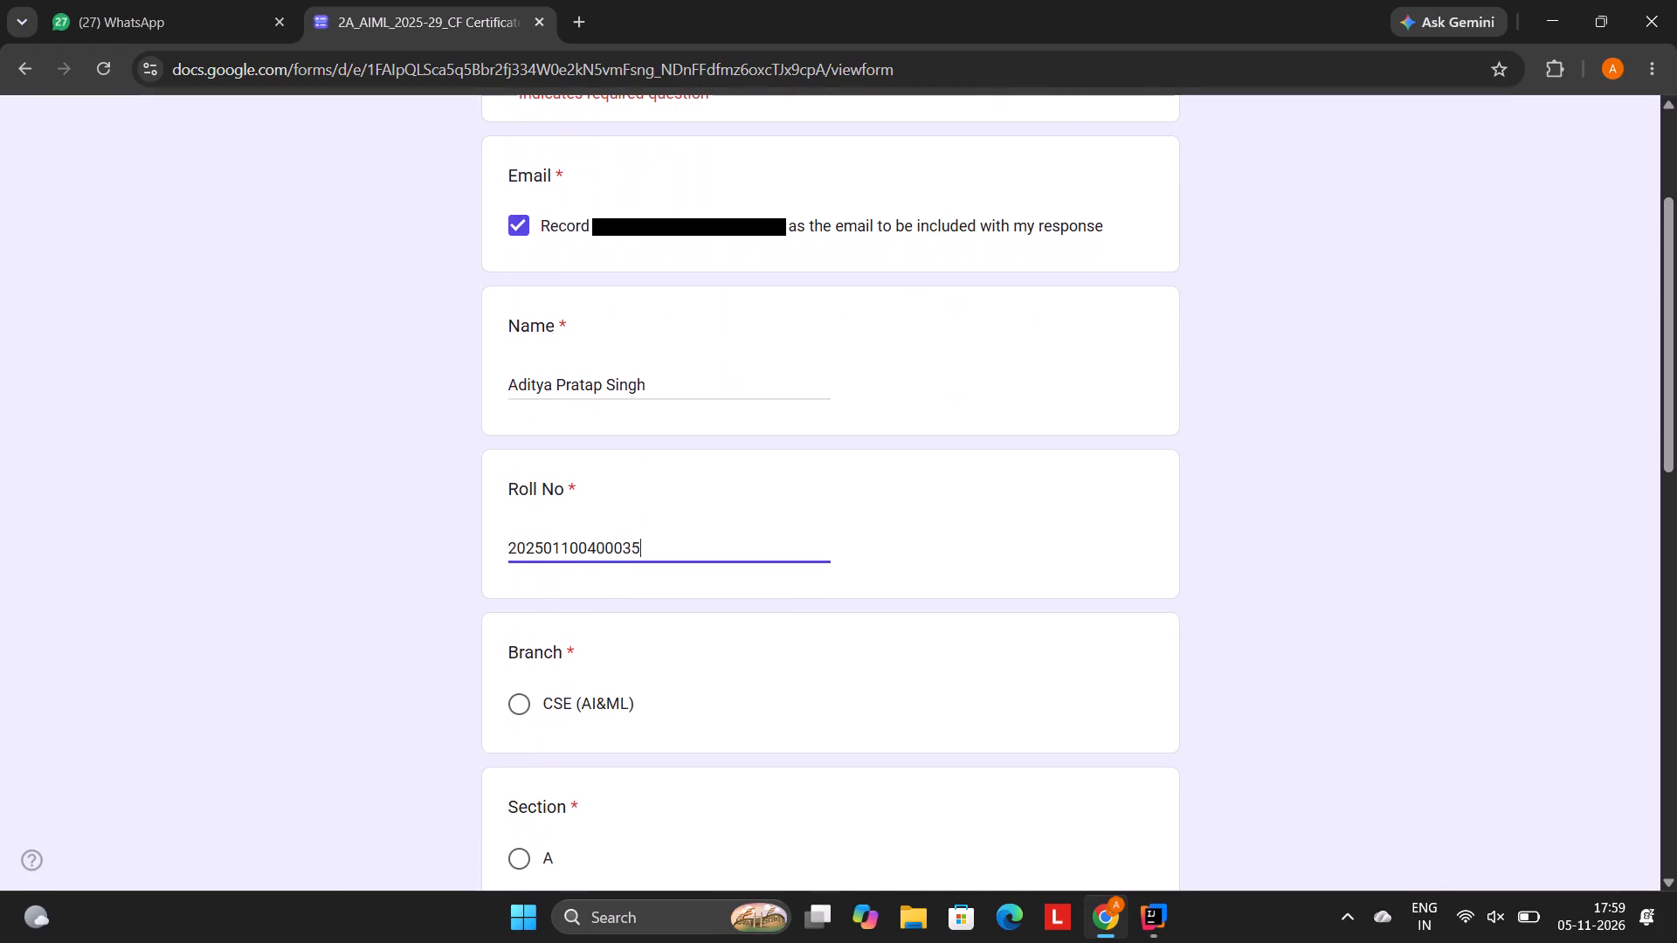
scroll(549, 793, "down", 2)
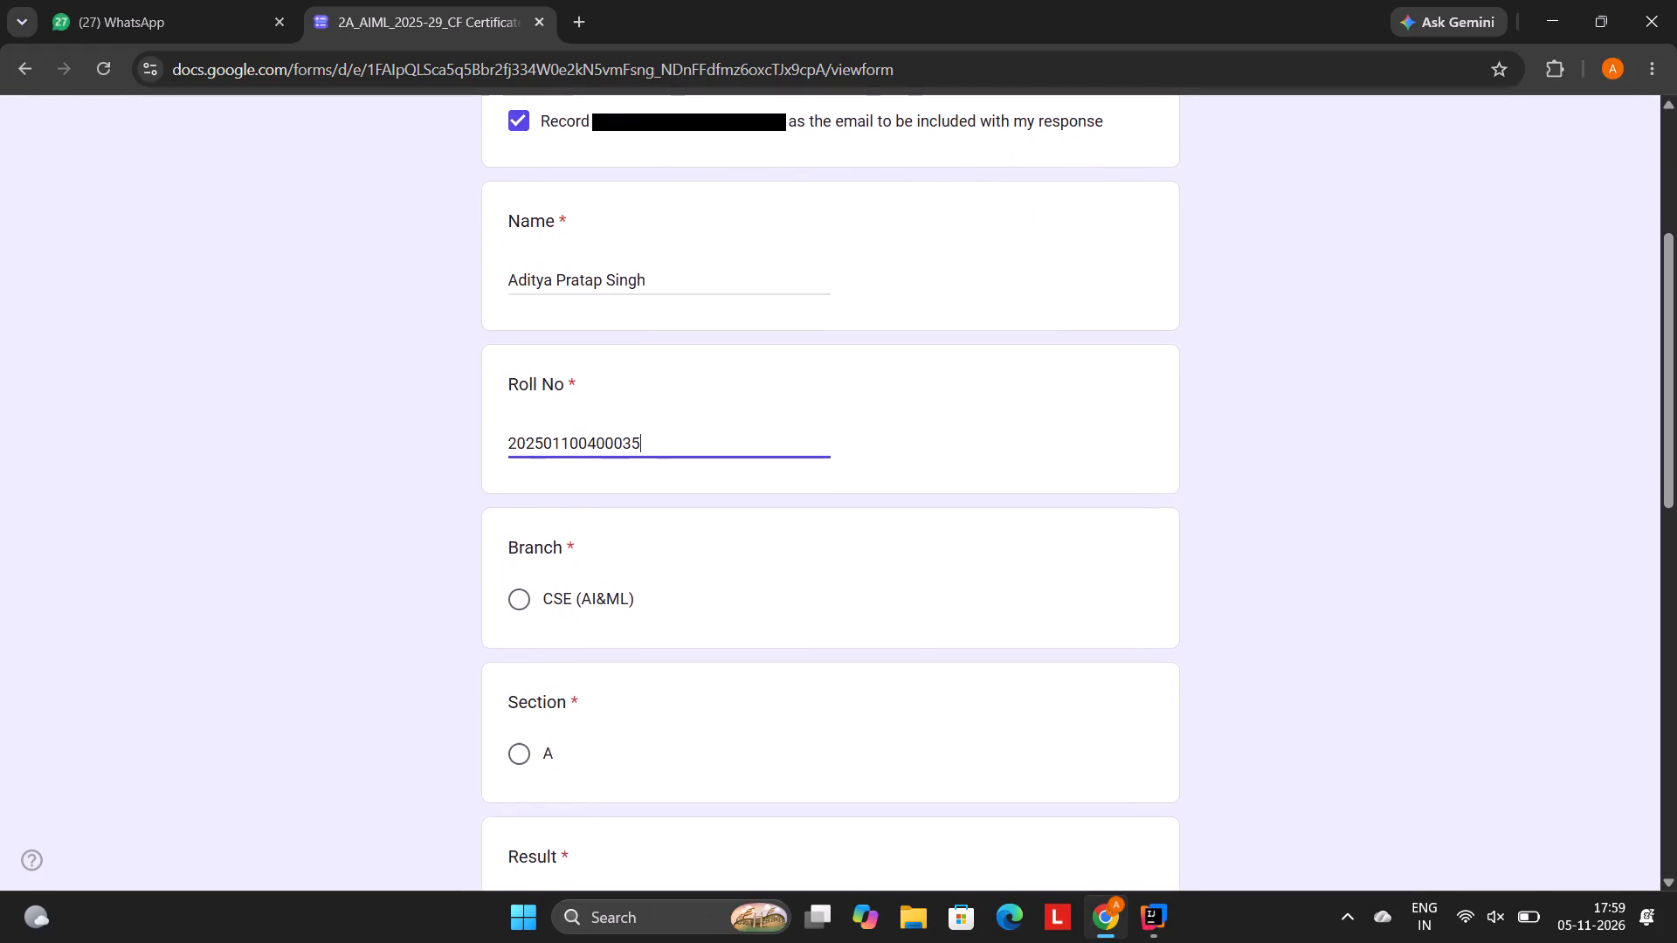
left_click(517, 589)
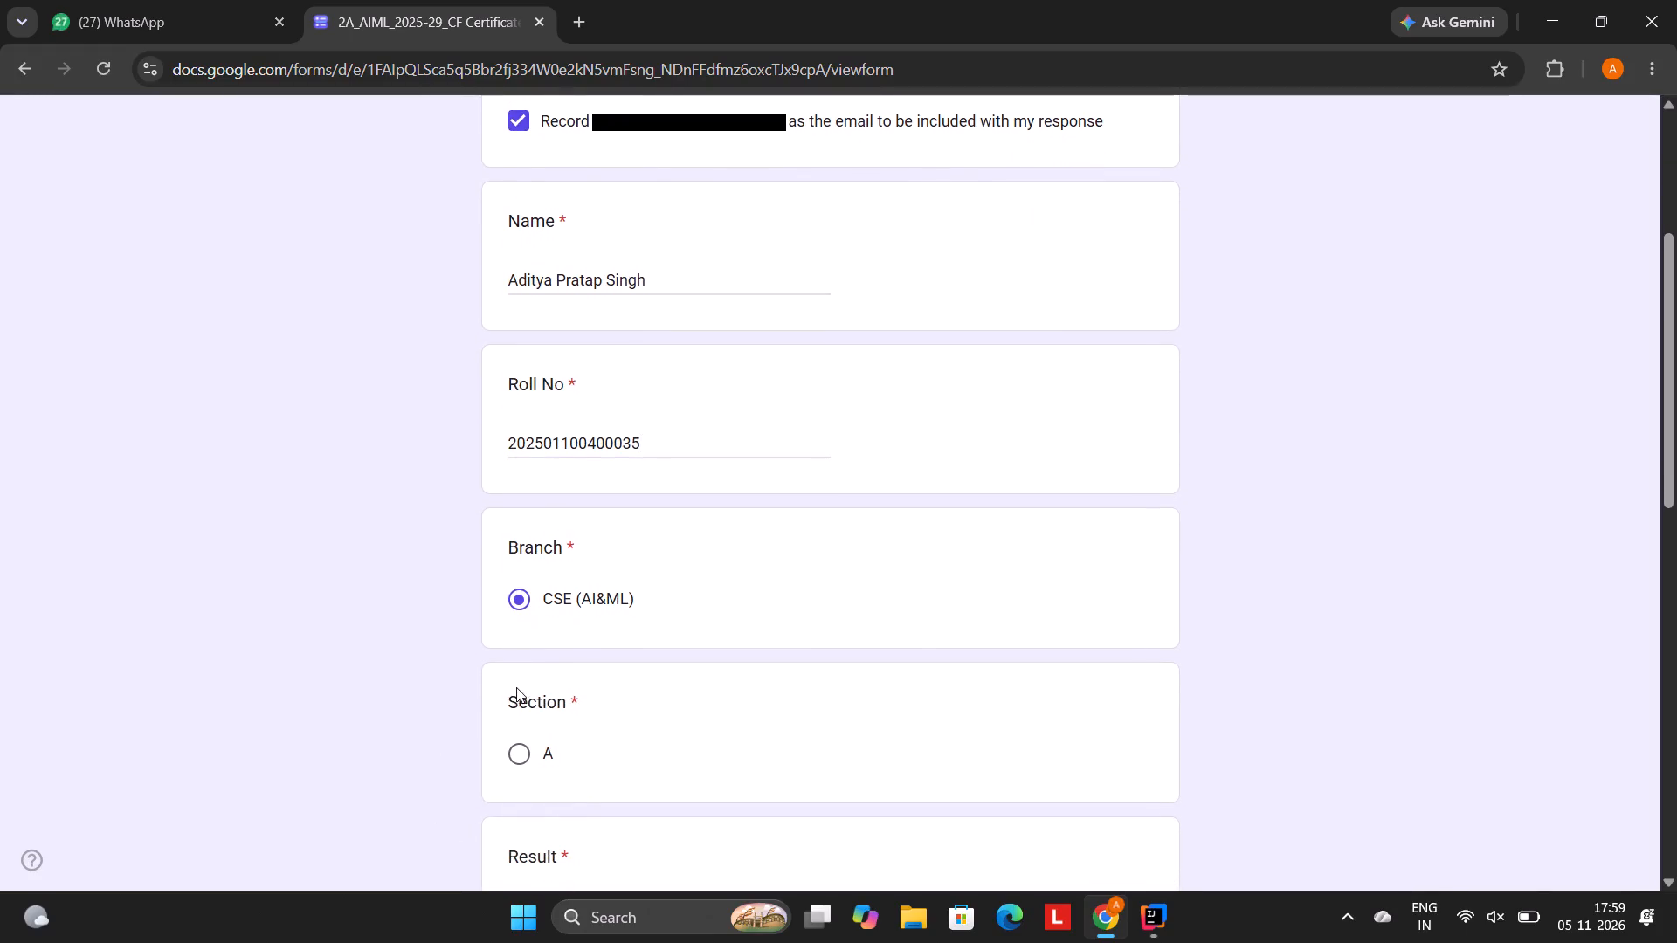
left_click(515, 761)
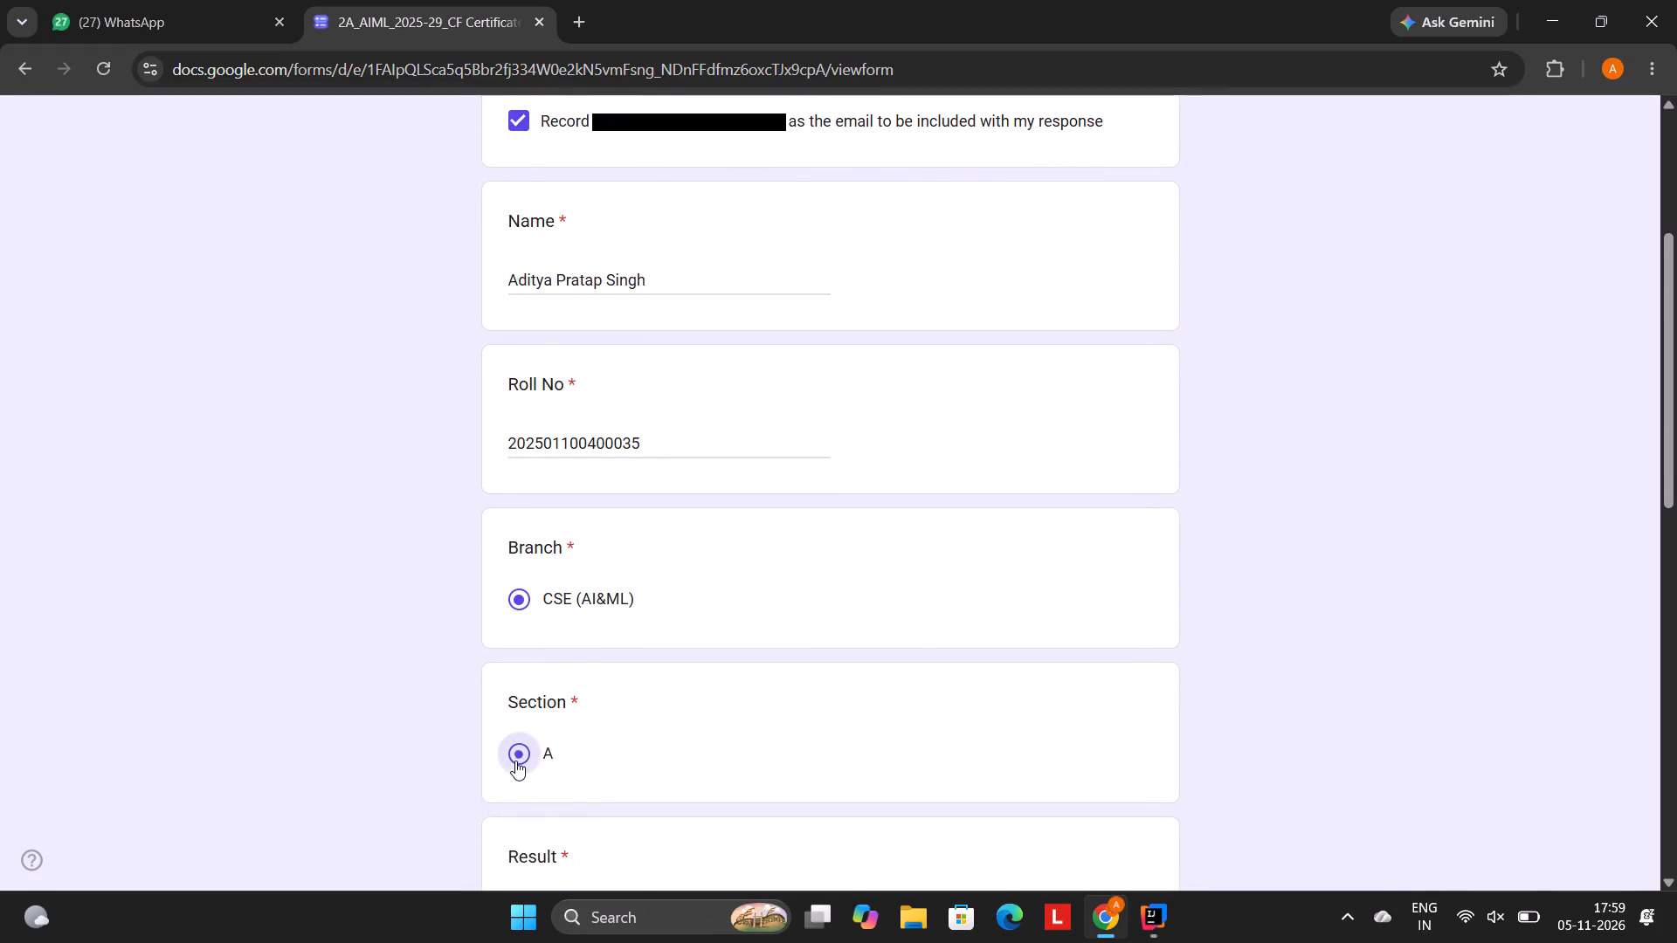
scroll(515, 761, "down", 3)
left_click(514, 595)
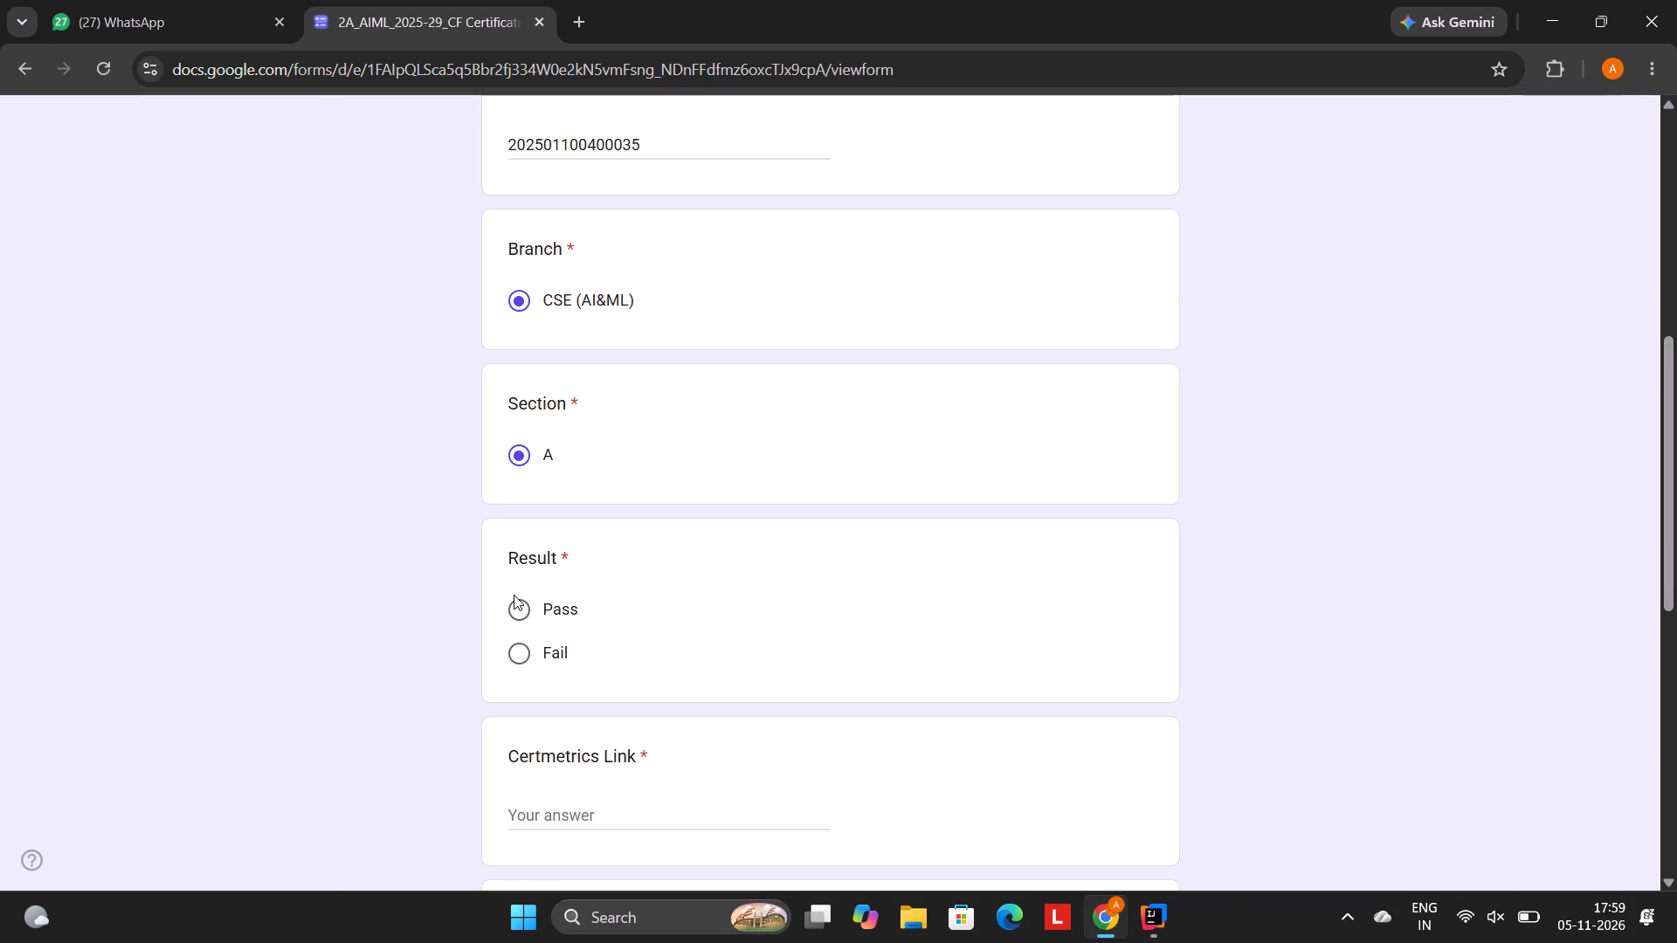
left_click(520, 605)
Enter 865 as the score in the form.
scroll(643, 752, "down", 1)
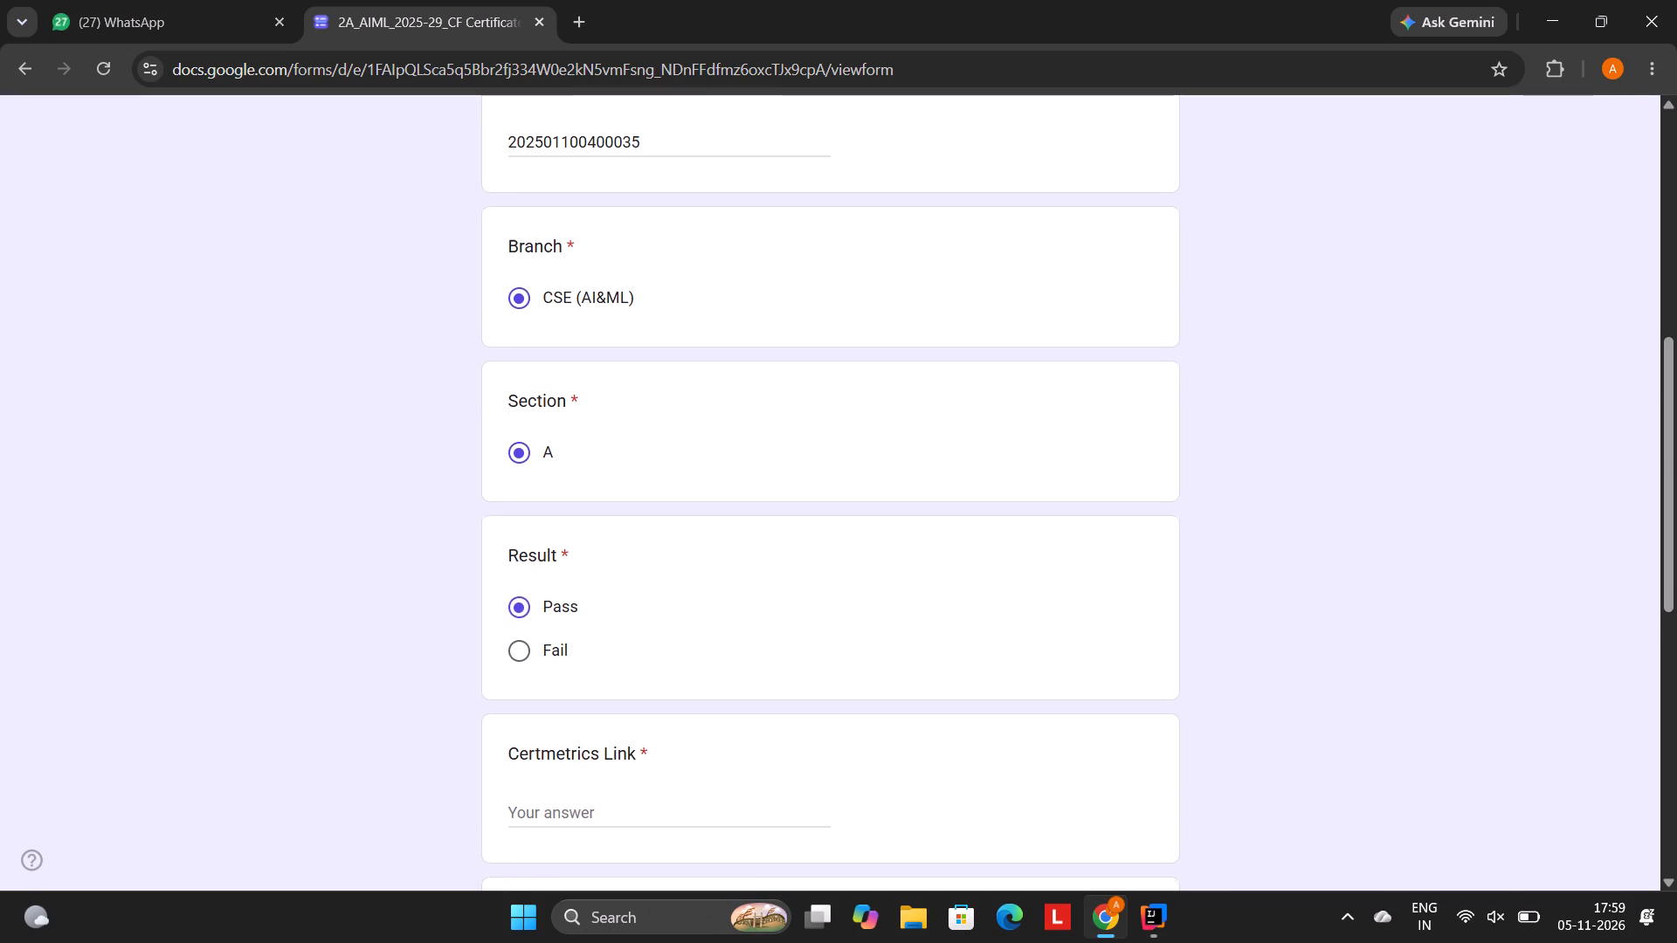
scroll(643, 752, "down", 3)
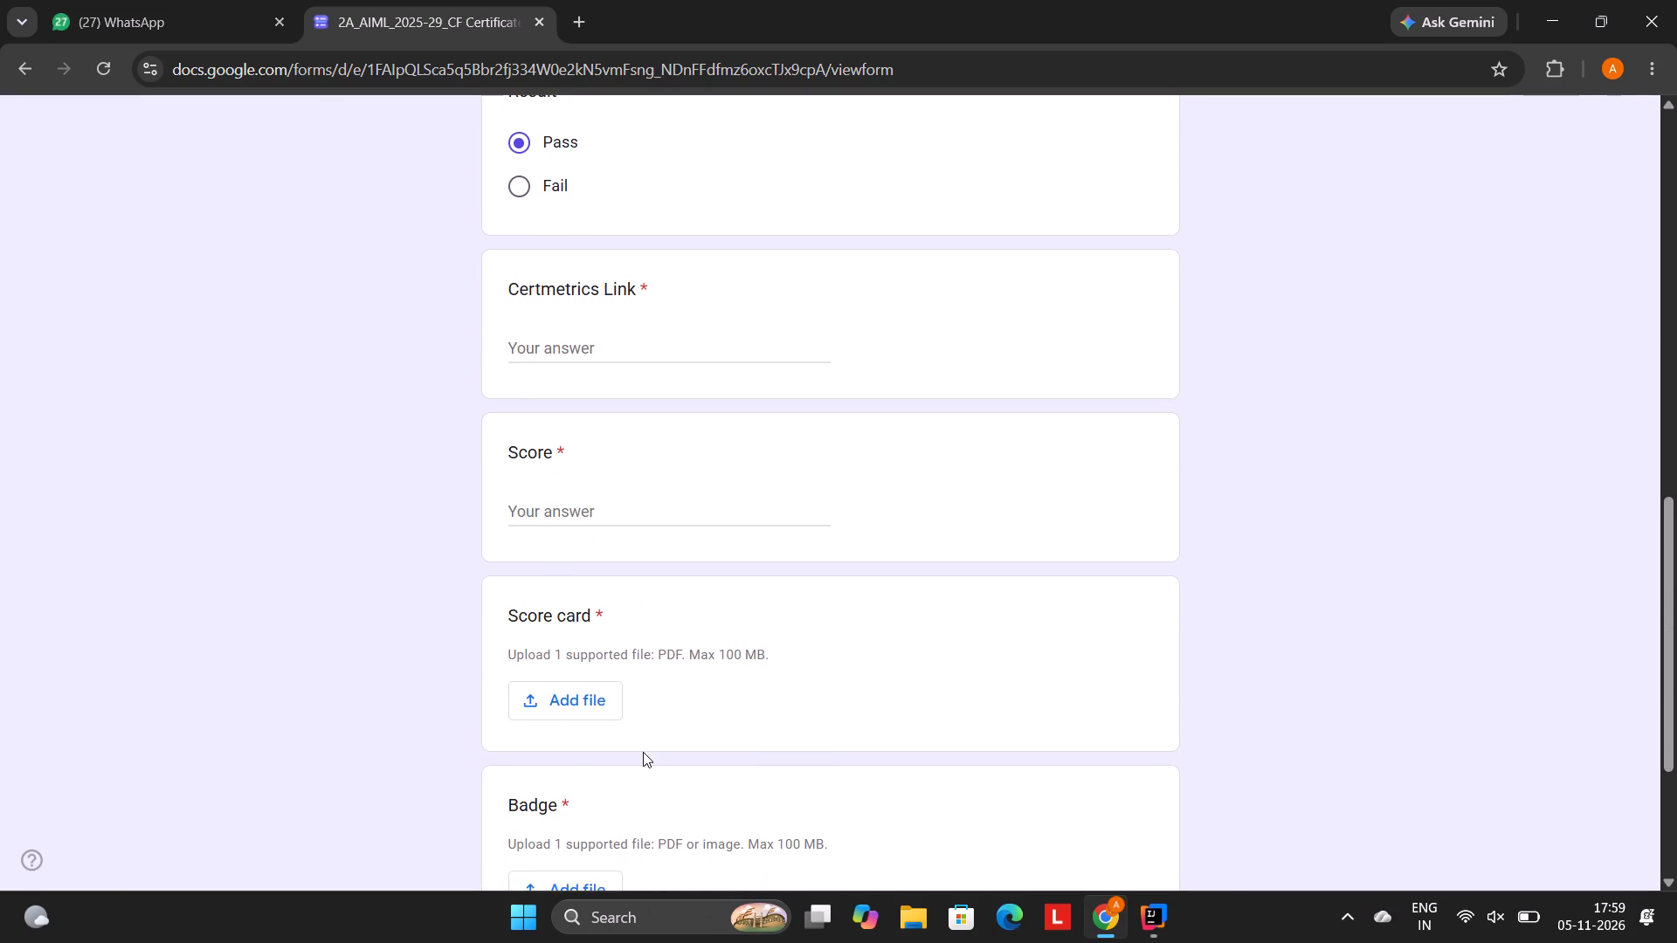
left_click(639, 501)
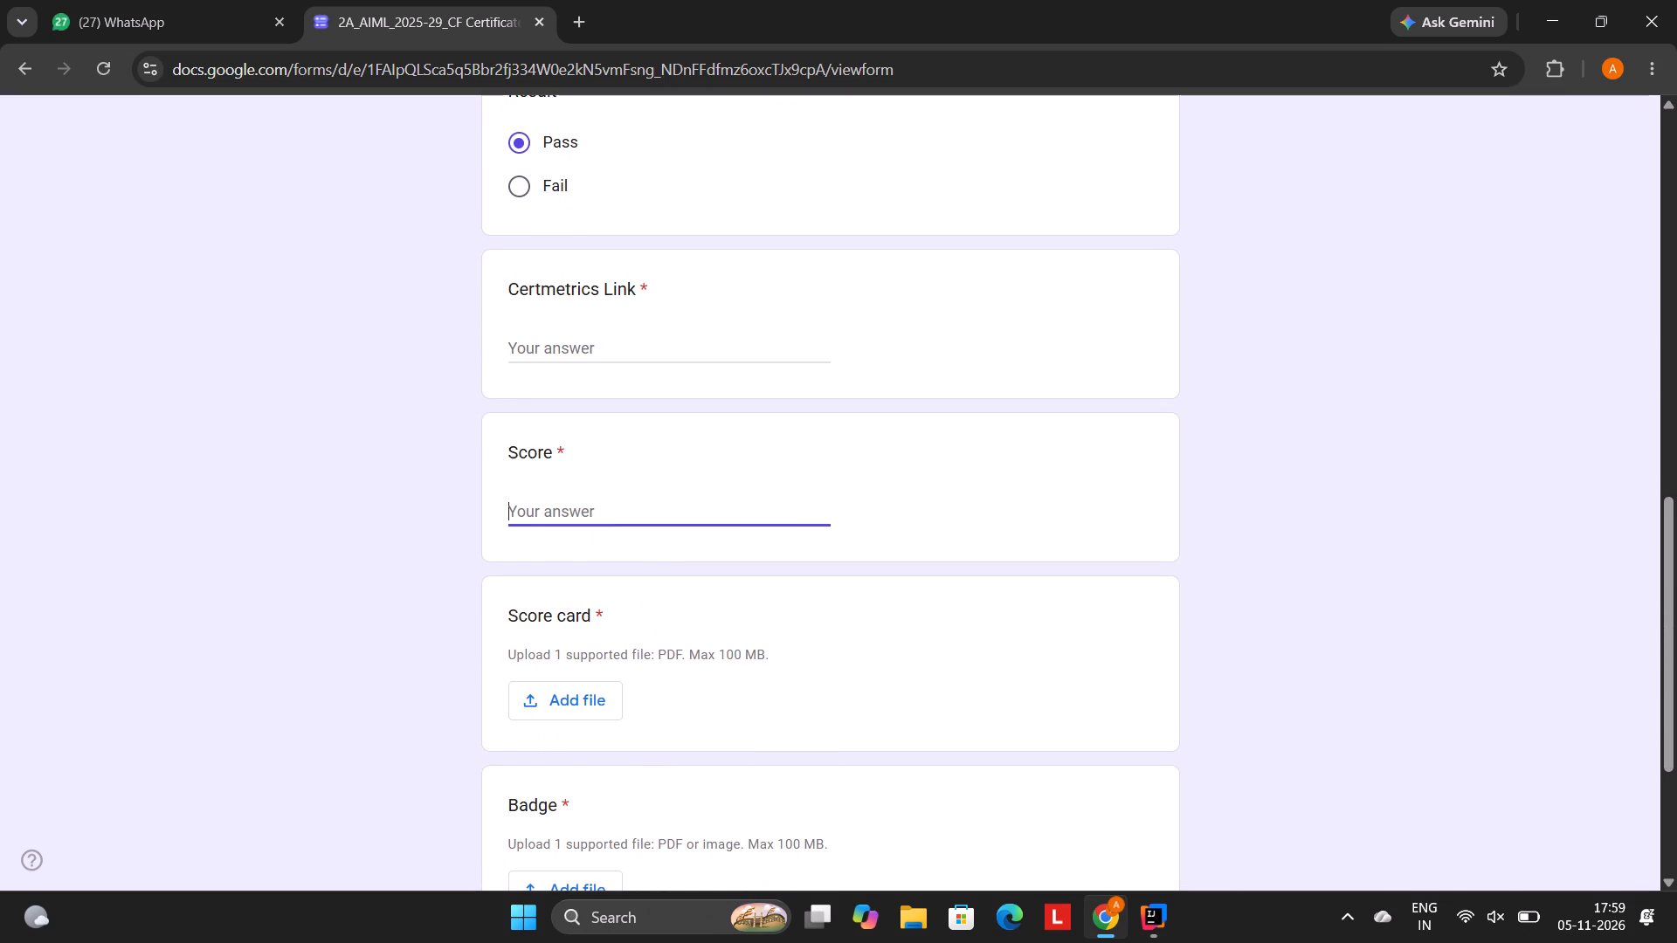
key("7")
key("BackSpace")
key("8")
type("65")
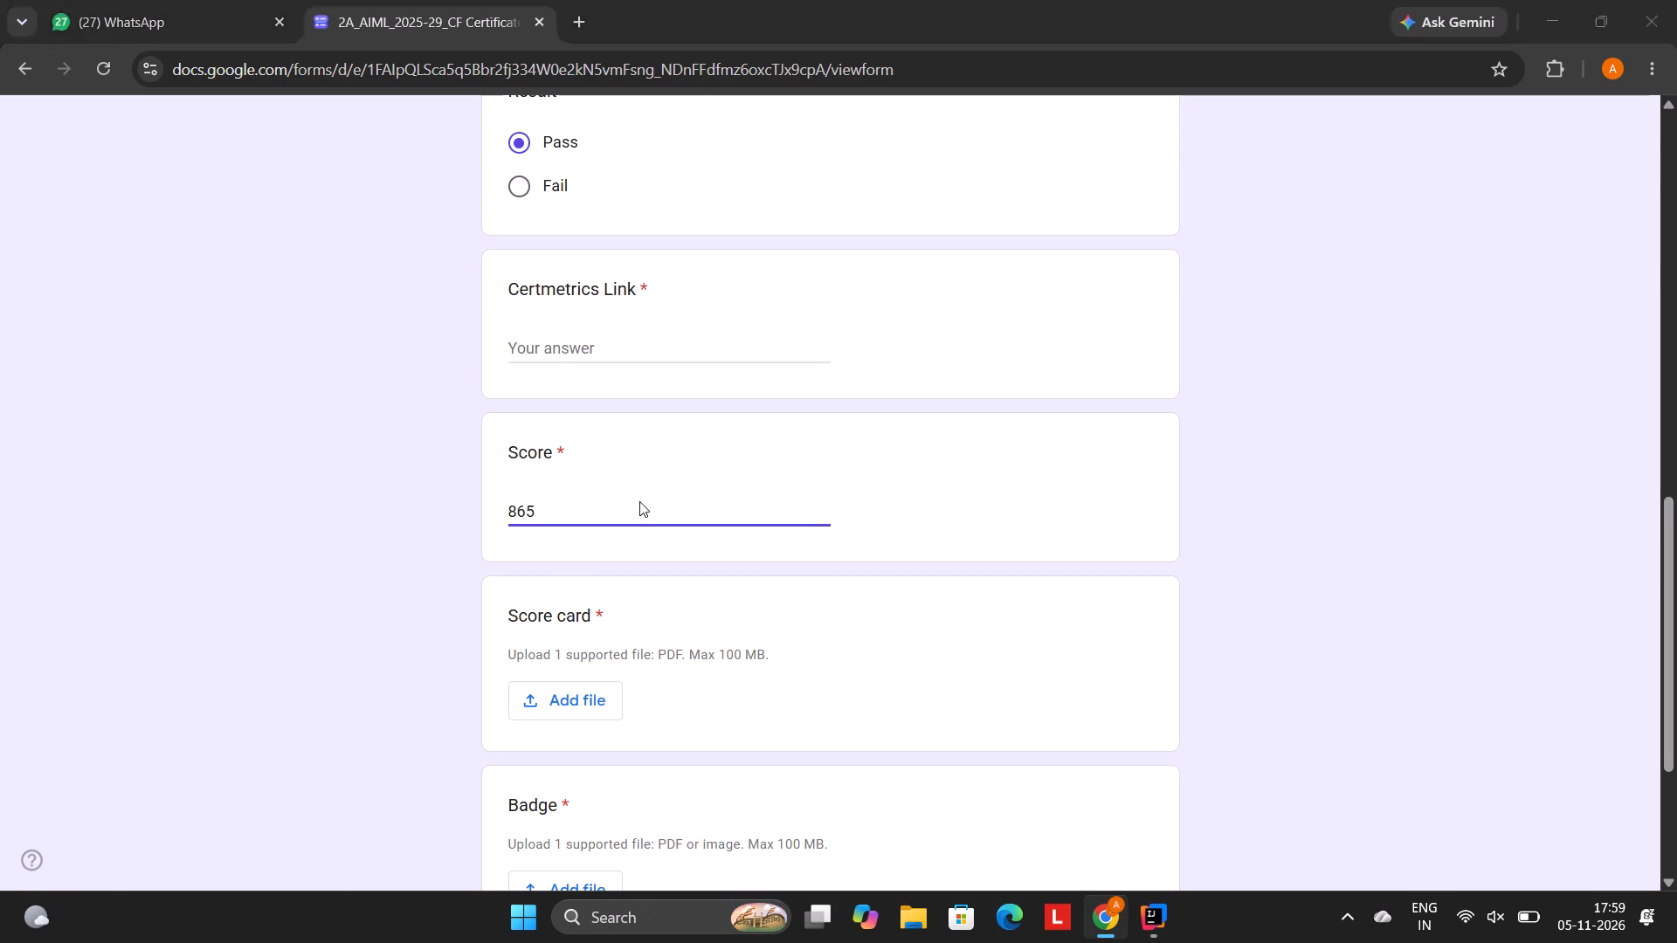
Switch to File Explorer, find the aws-certified-cloud-practitioner PNG in Downloads, and view the badge image before closing it.
double_click(2, 18)
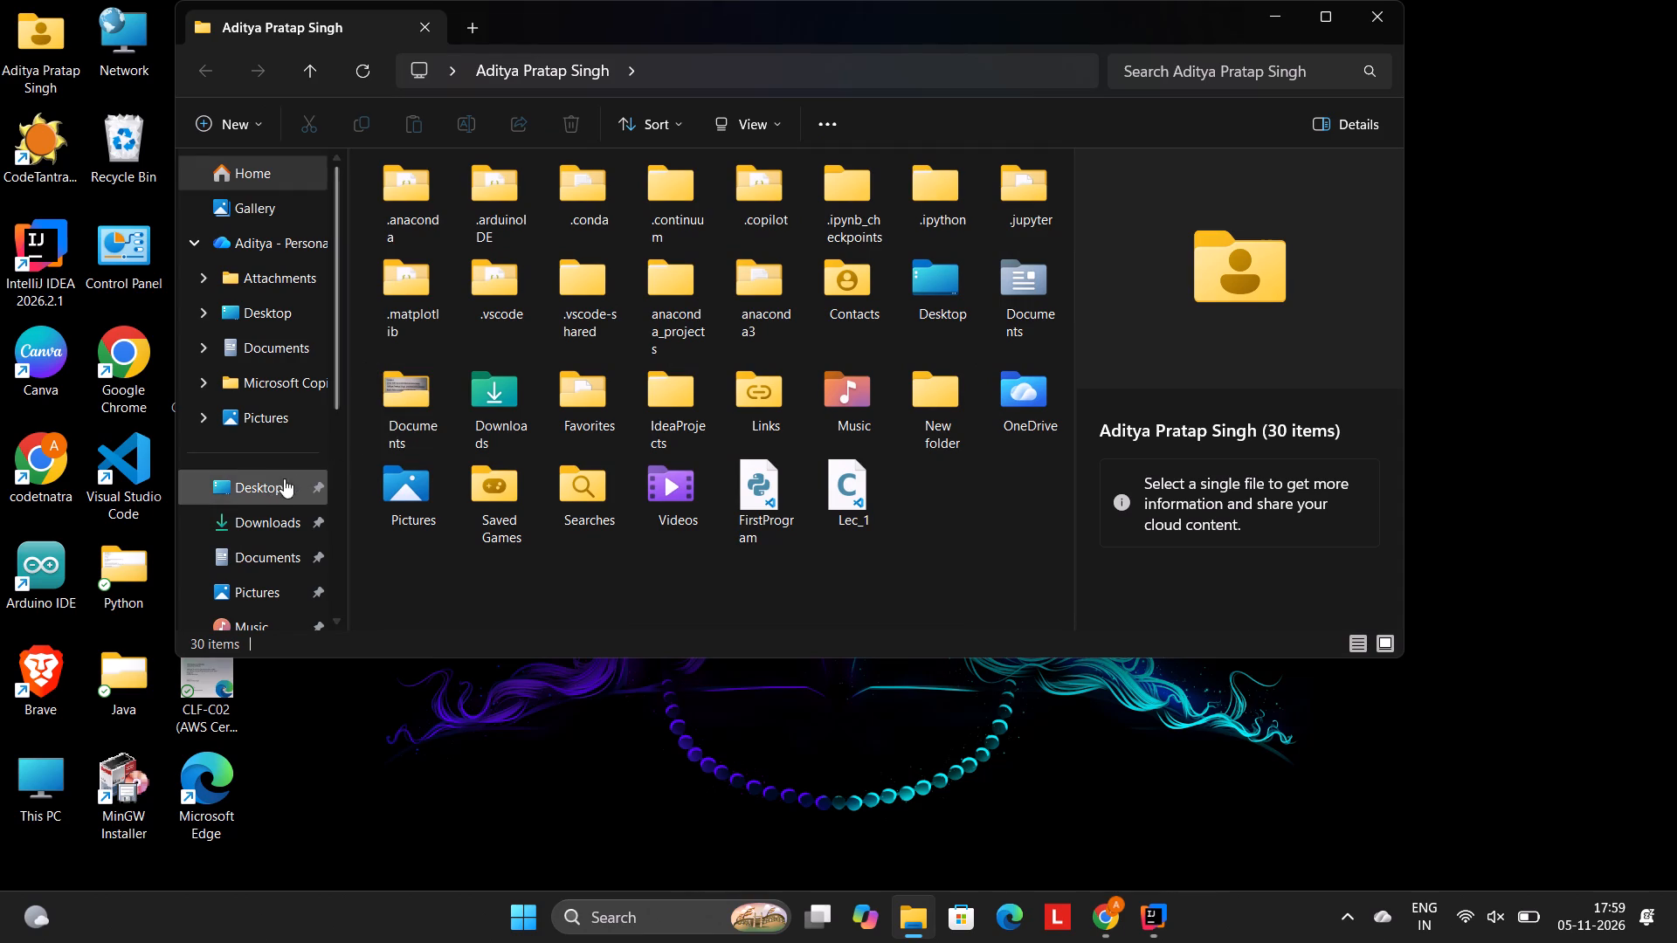
left_click(275, 506)
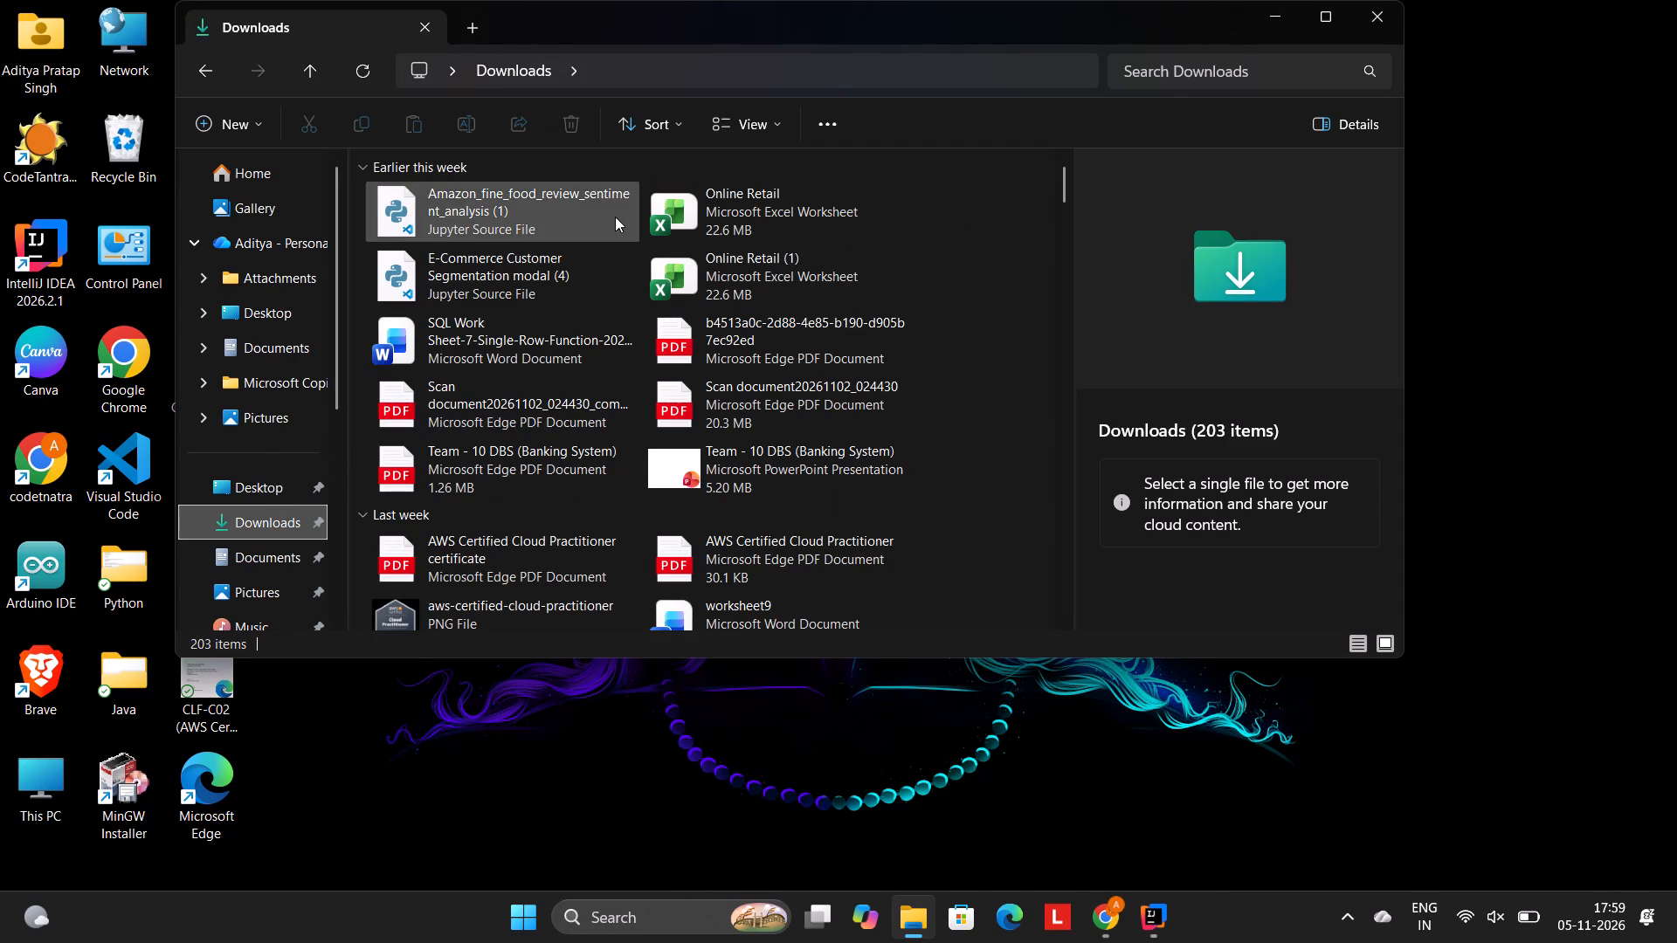
scroll(548, 417, "down", 2)
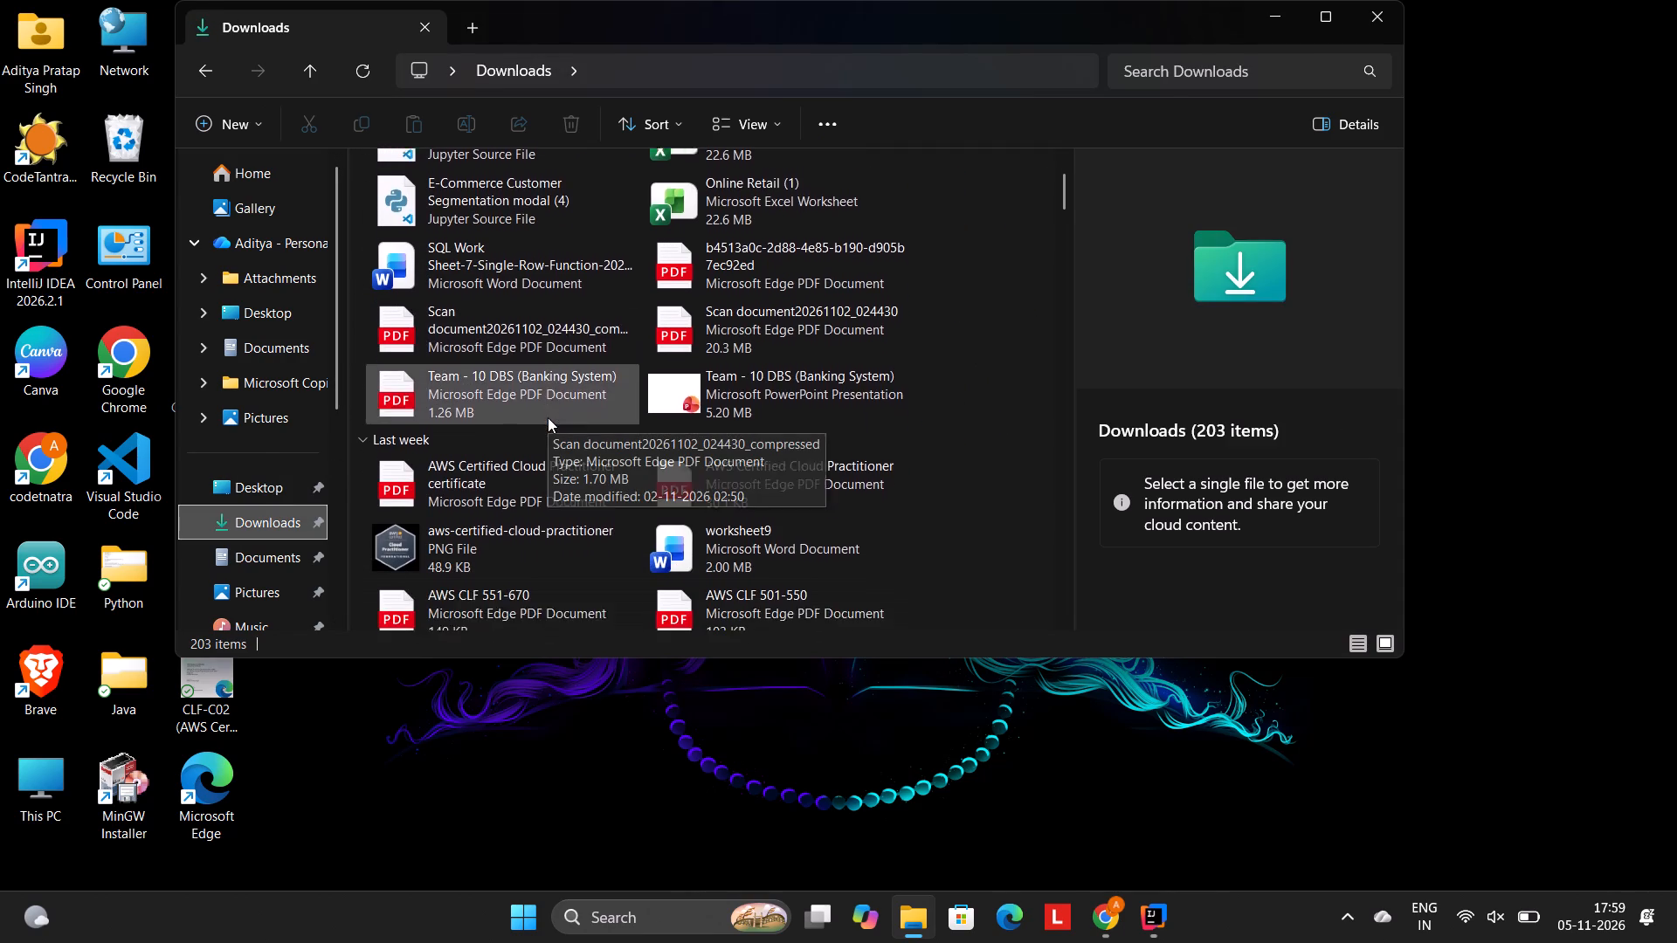
scroll(548, 417, "down", 2)
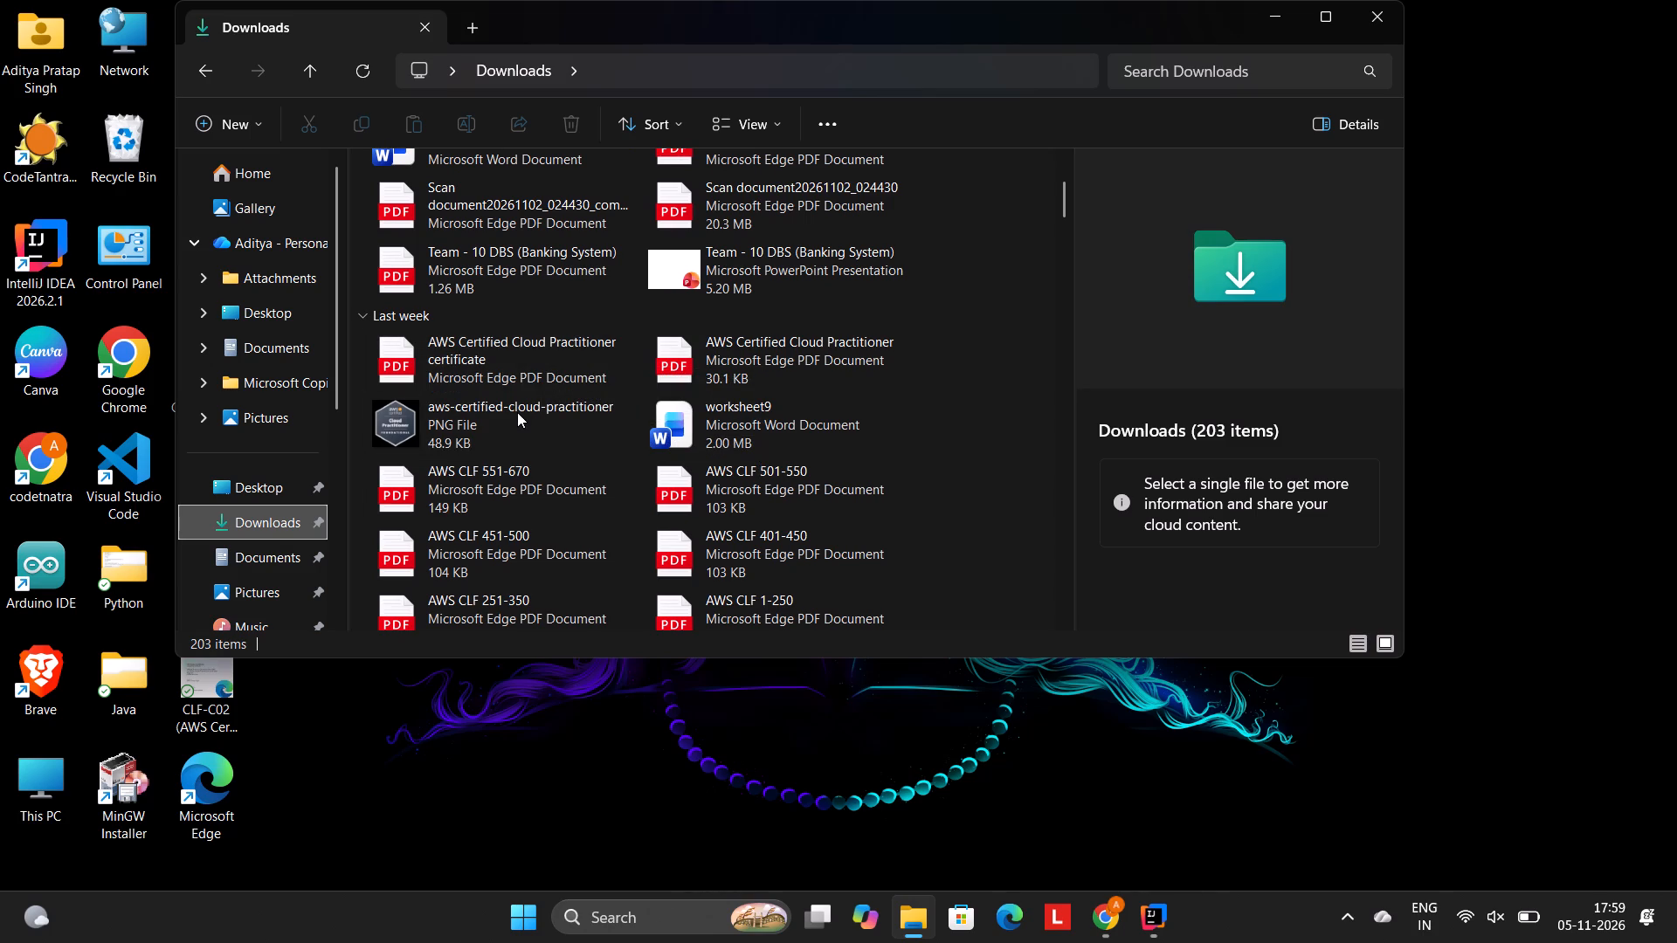
scroll(521, 377, "up", 1)
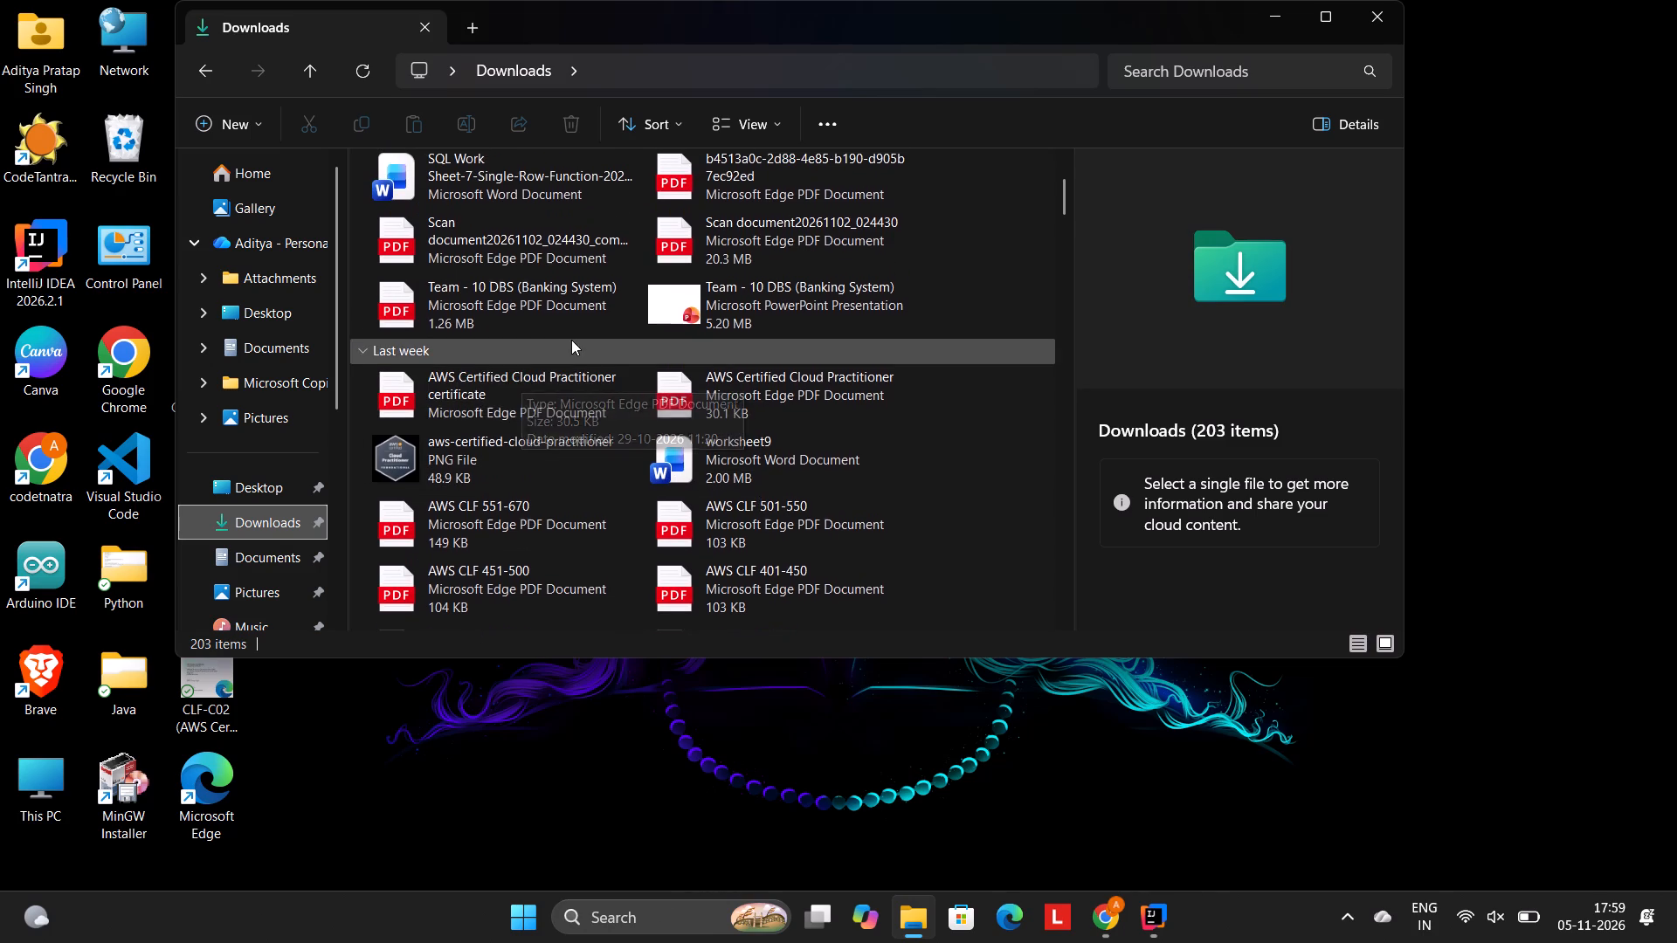
scroll(571, 340, "up", 3)
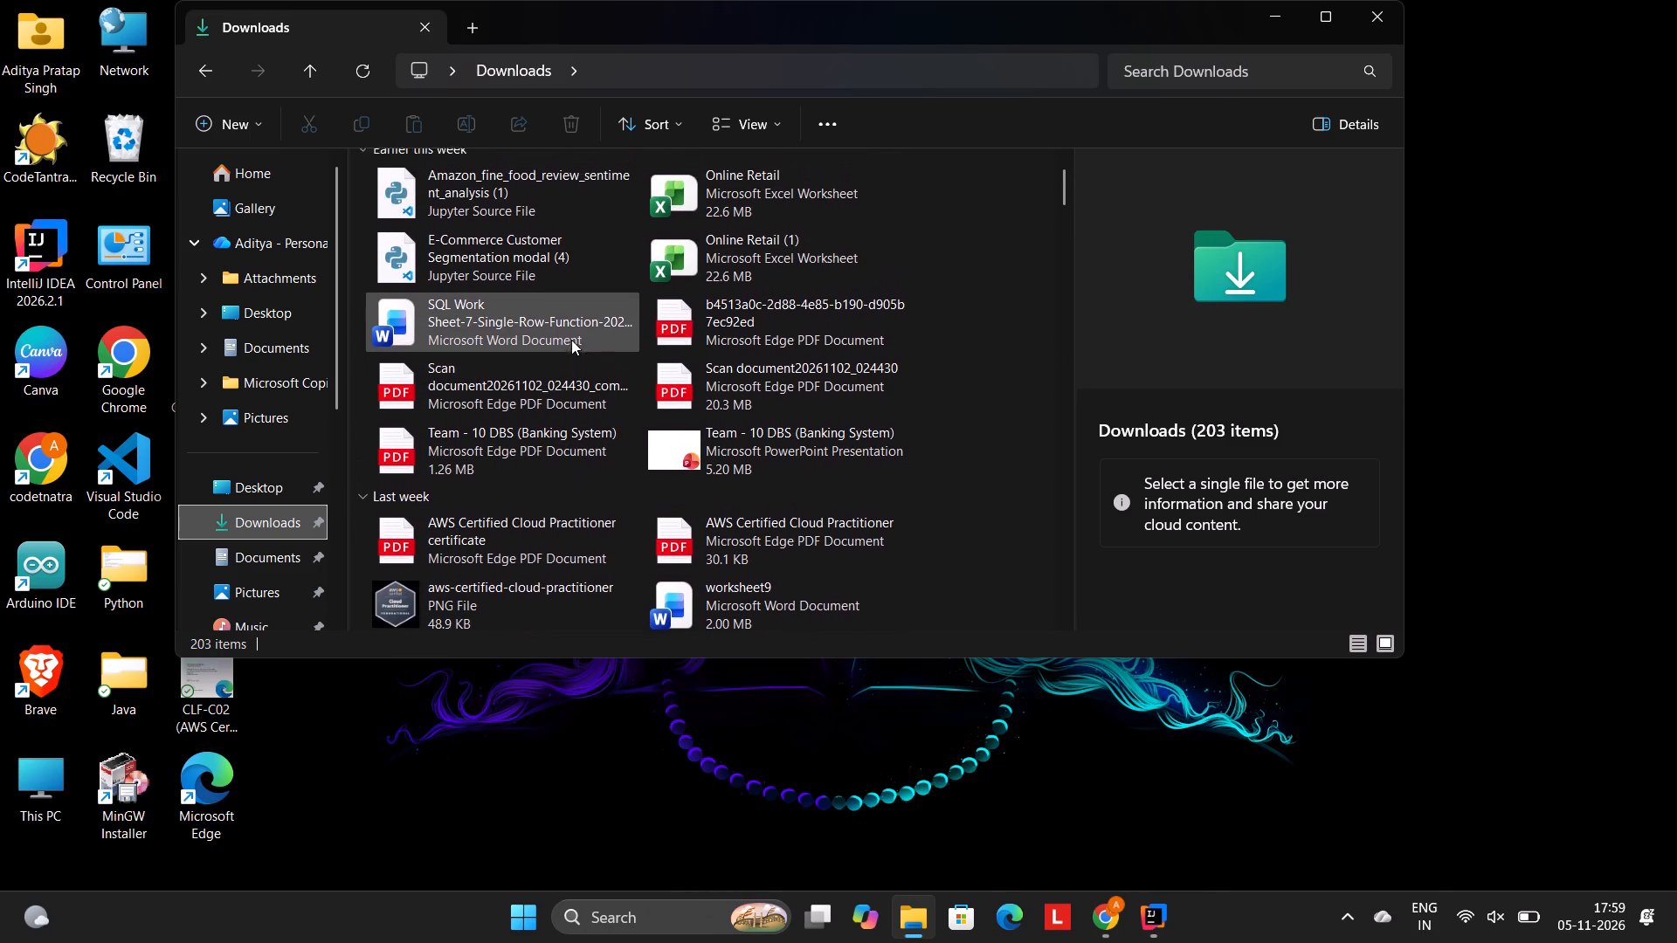
scroll(571, 340, "up", 2)
scroll(571, 340, "down", 3)
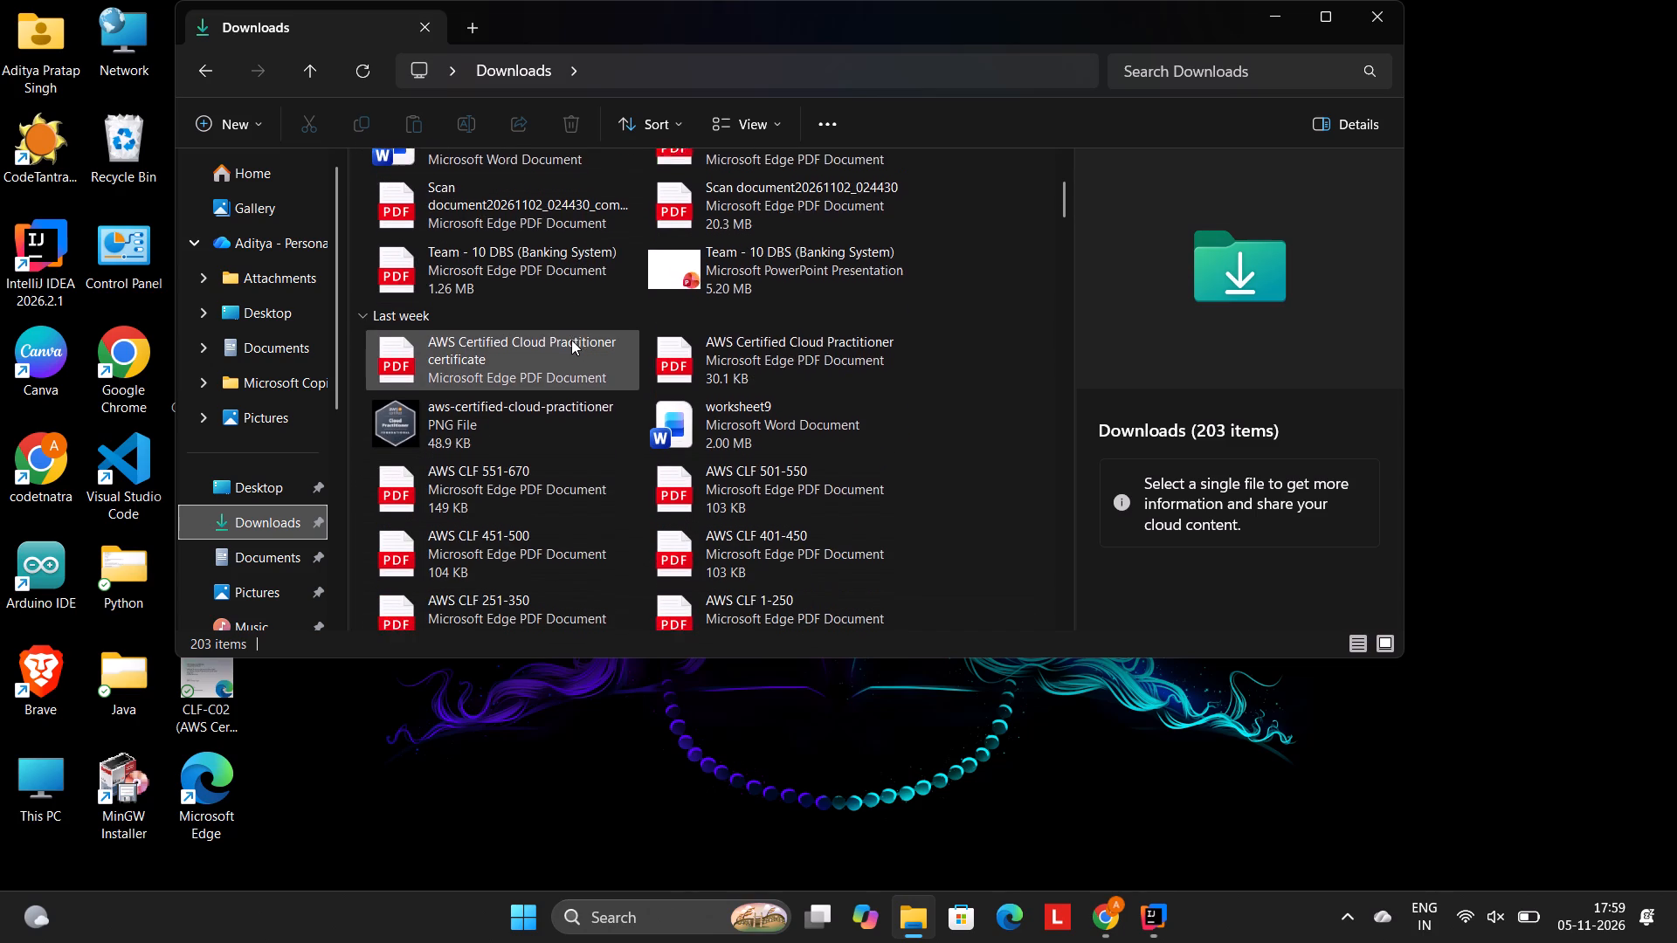
scroll(571, 340, "down", 3)
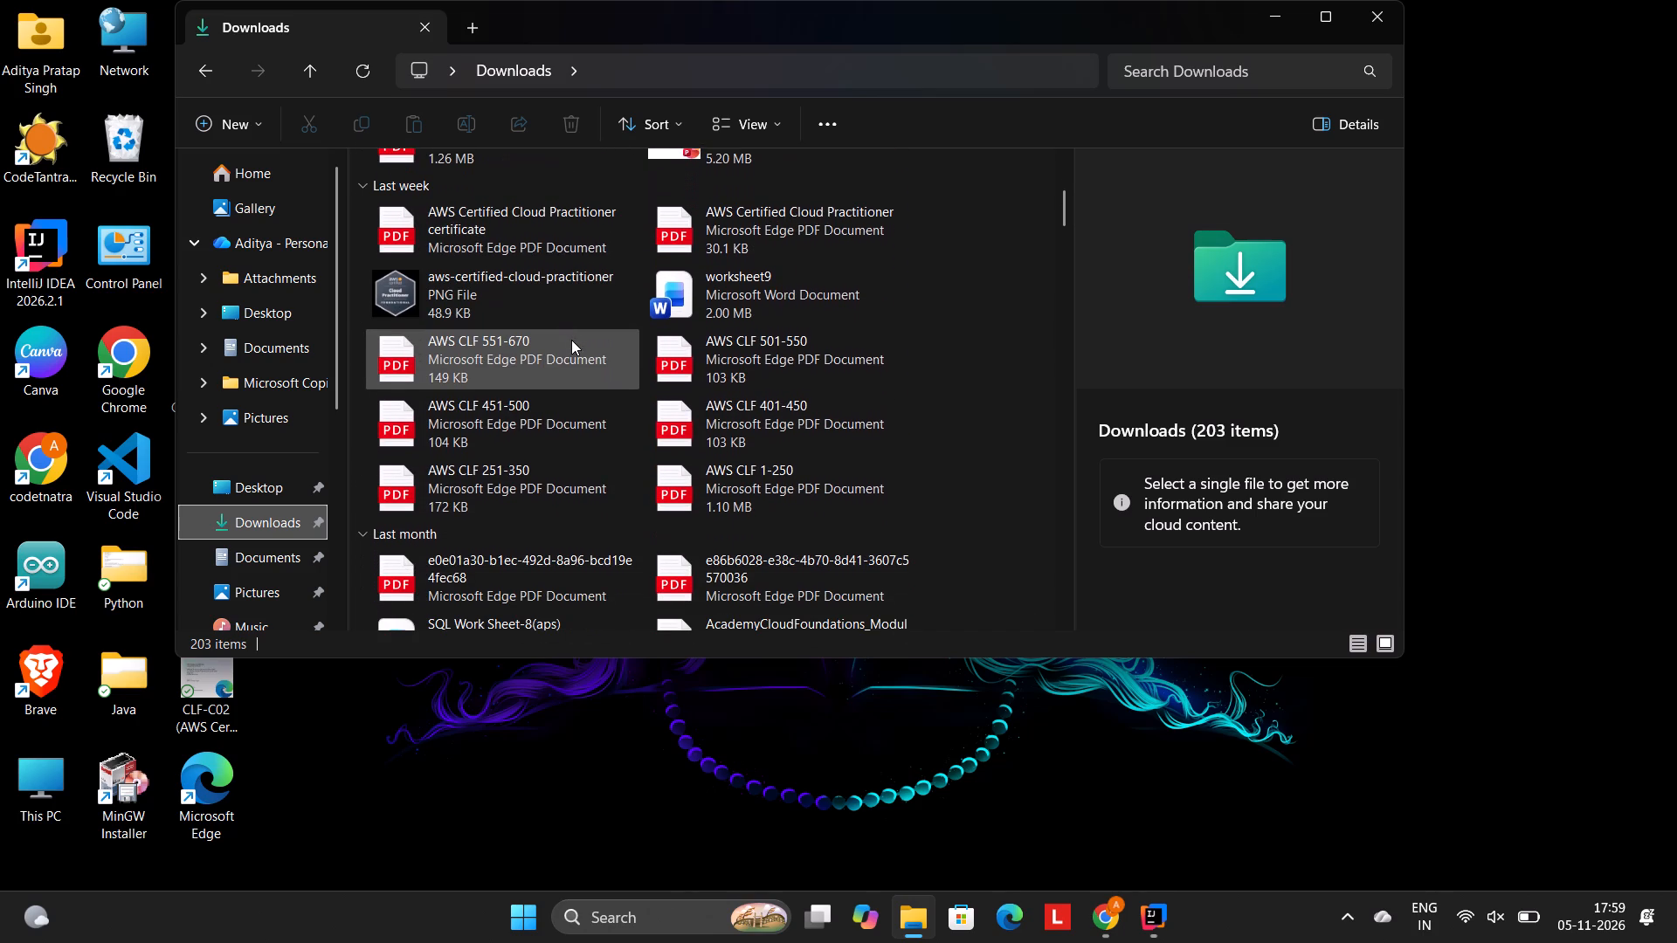
double_click(571, 281)
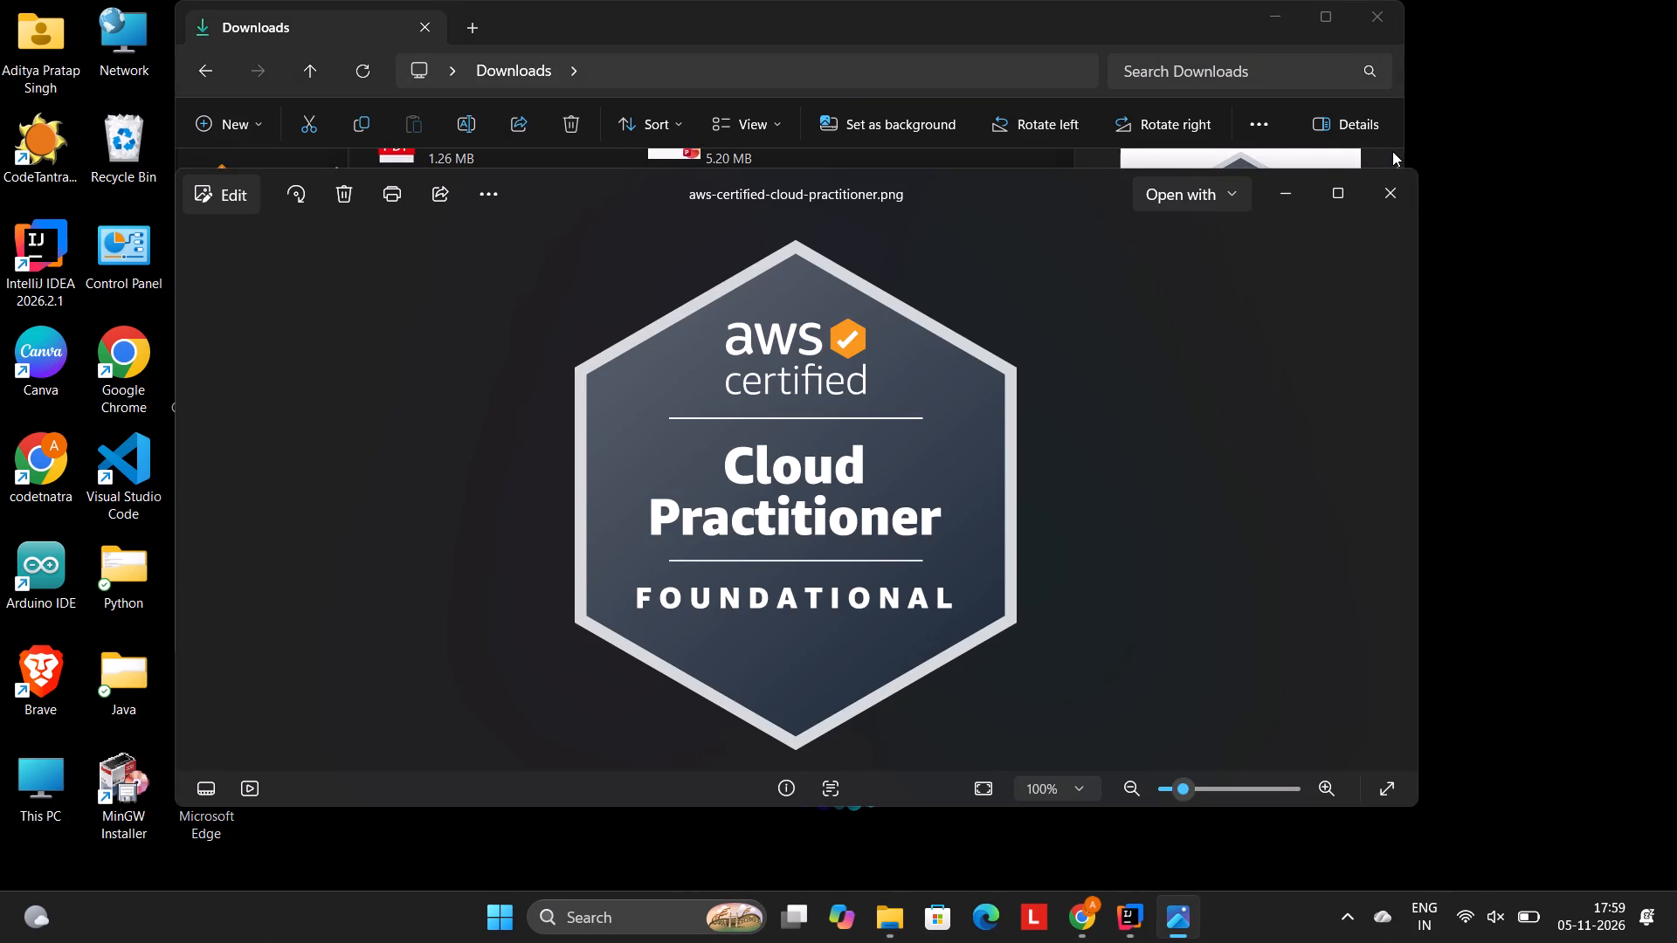
left_click(1394, 208)
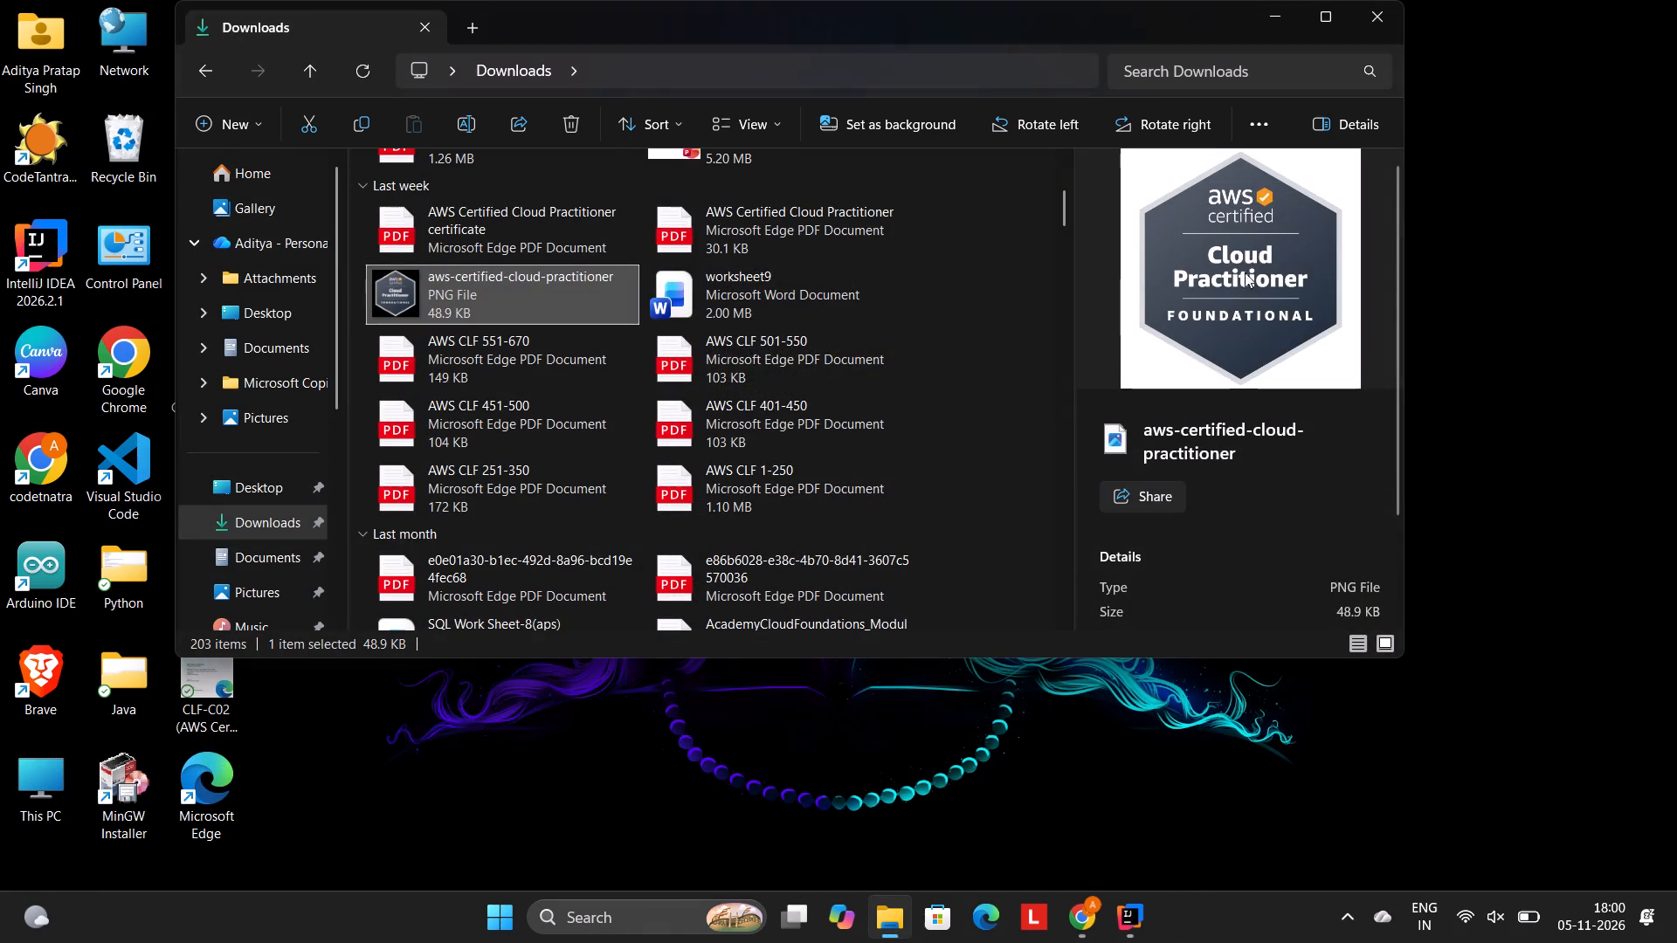
View the AWS Certified Cloud Practitioner PDF from Downloads to check whether it is the score card, and close it.
double_click(772, 241)
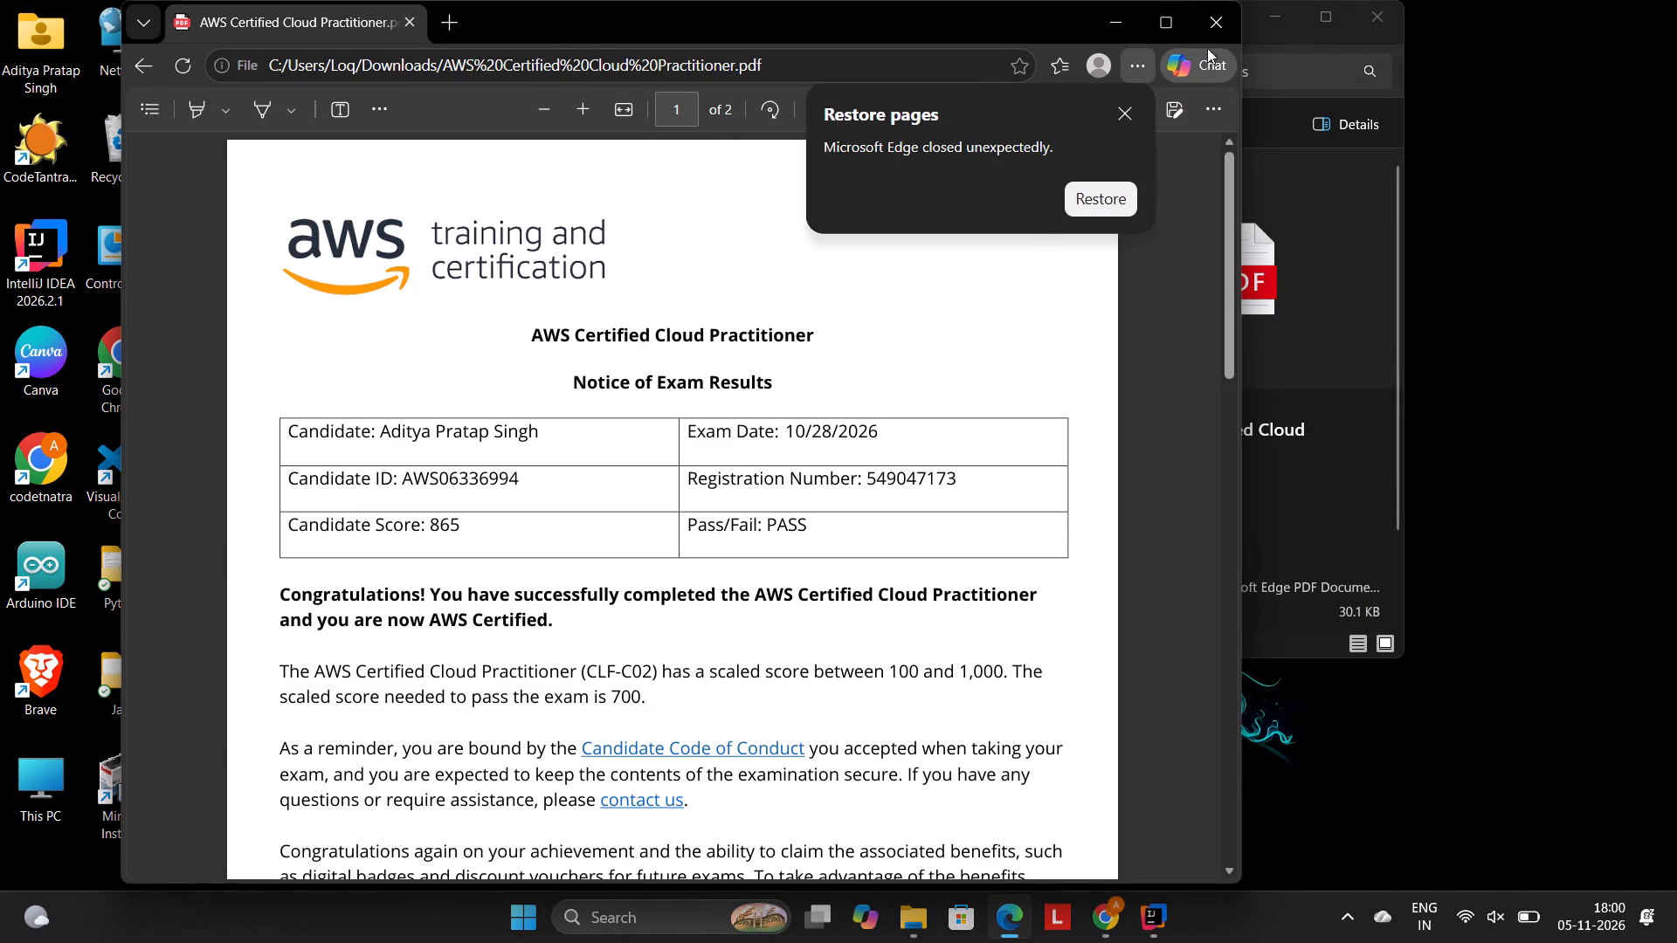
left_click(1207, 39)
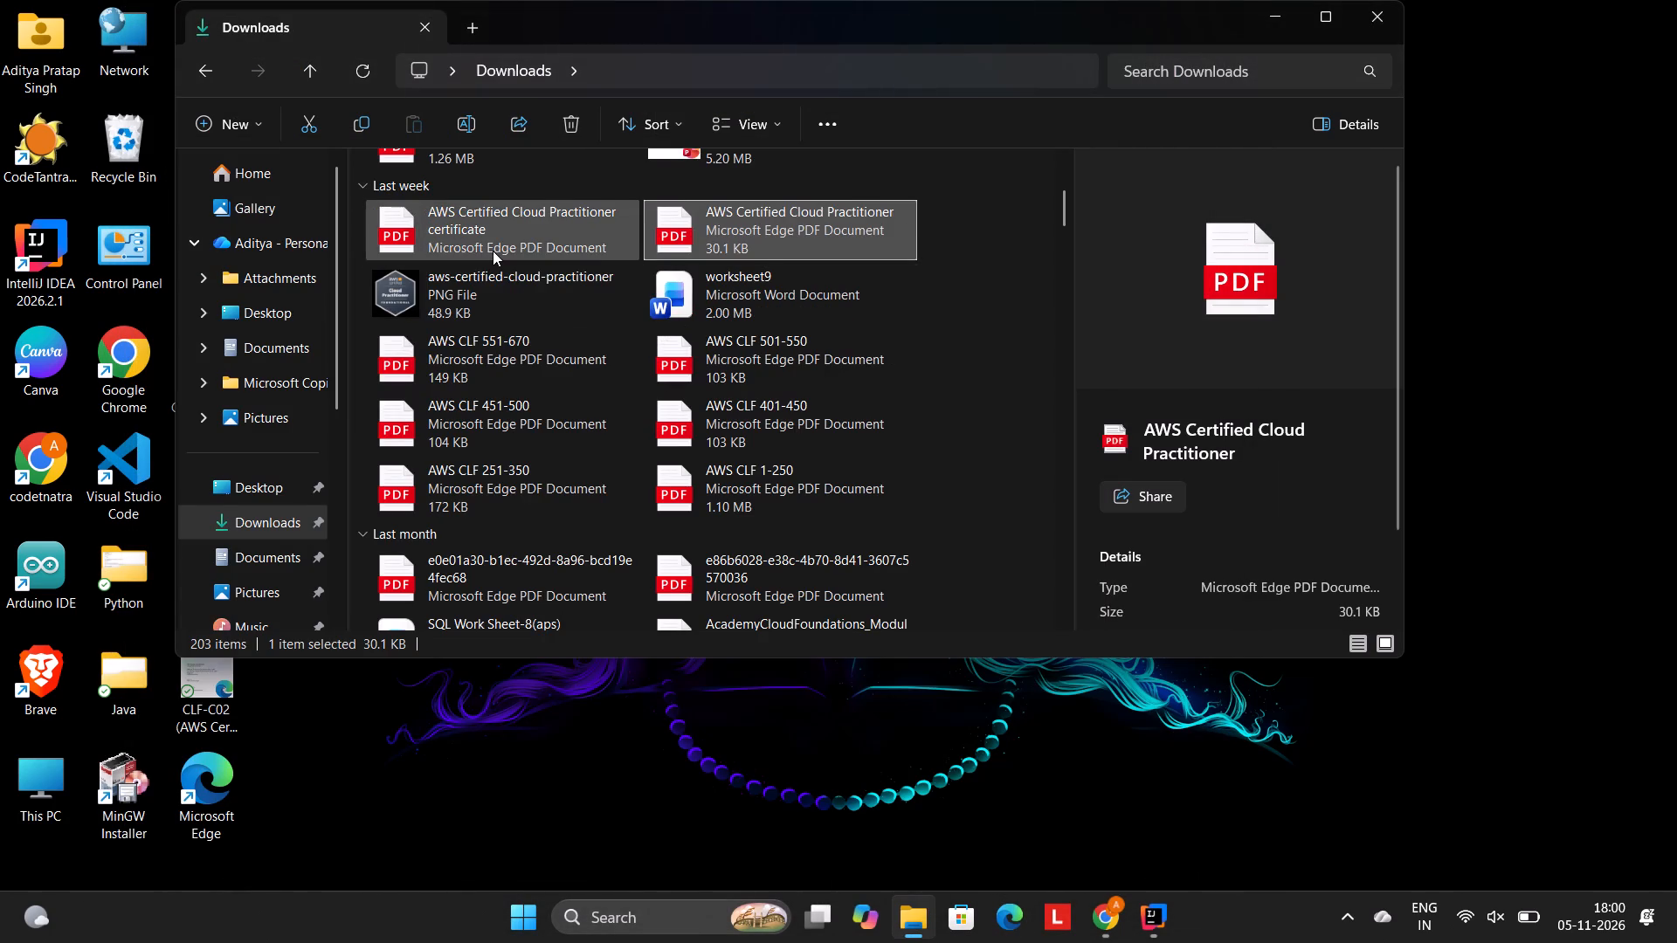
Open the AWS Certified Cloud Practitioner certificate PDF from Downloads and copy its full validation number.
double_click(493, 251)
scroll(688, 459, "down", 1)
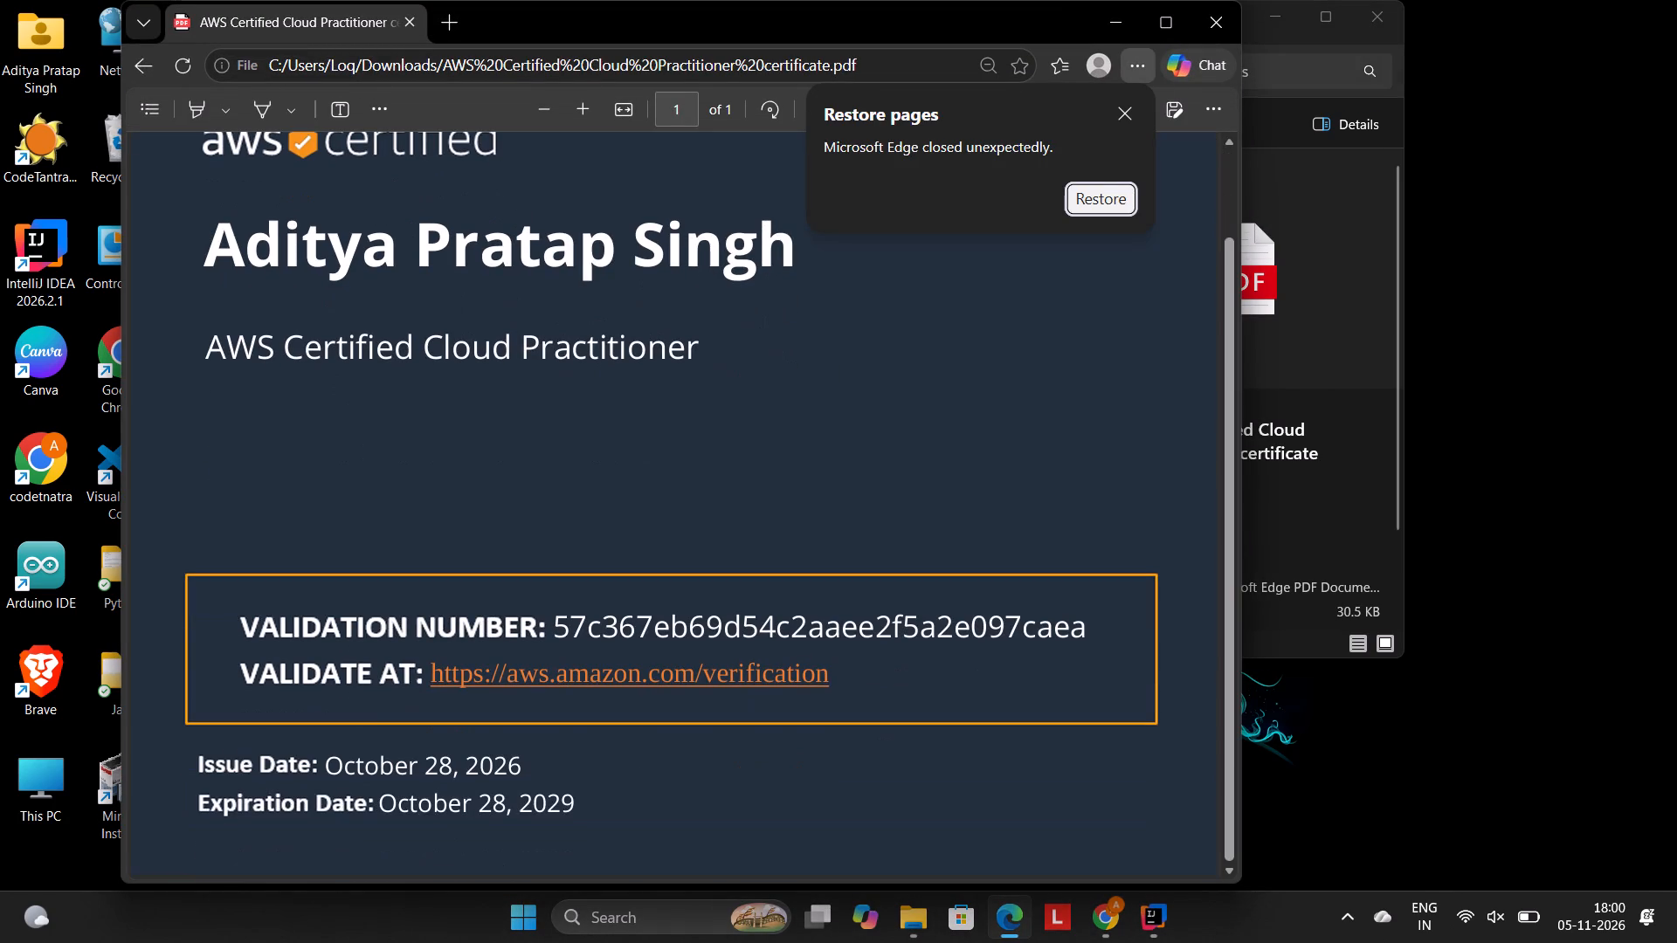
scroll(688, 459, "down", 1)
left_click_drag(556, 622, 1106, 635)
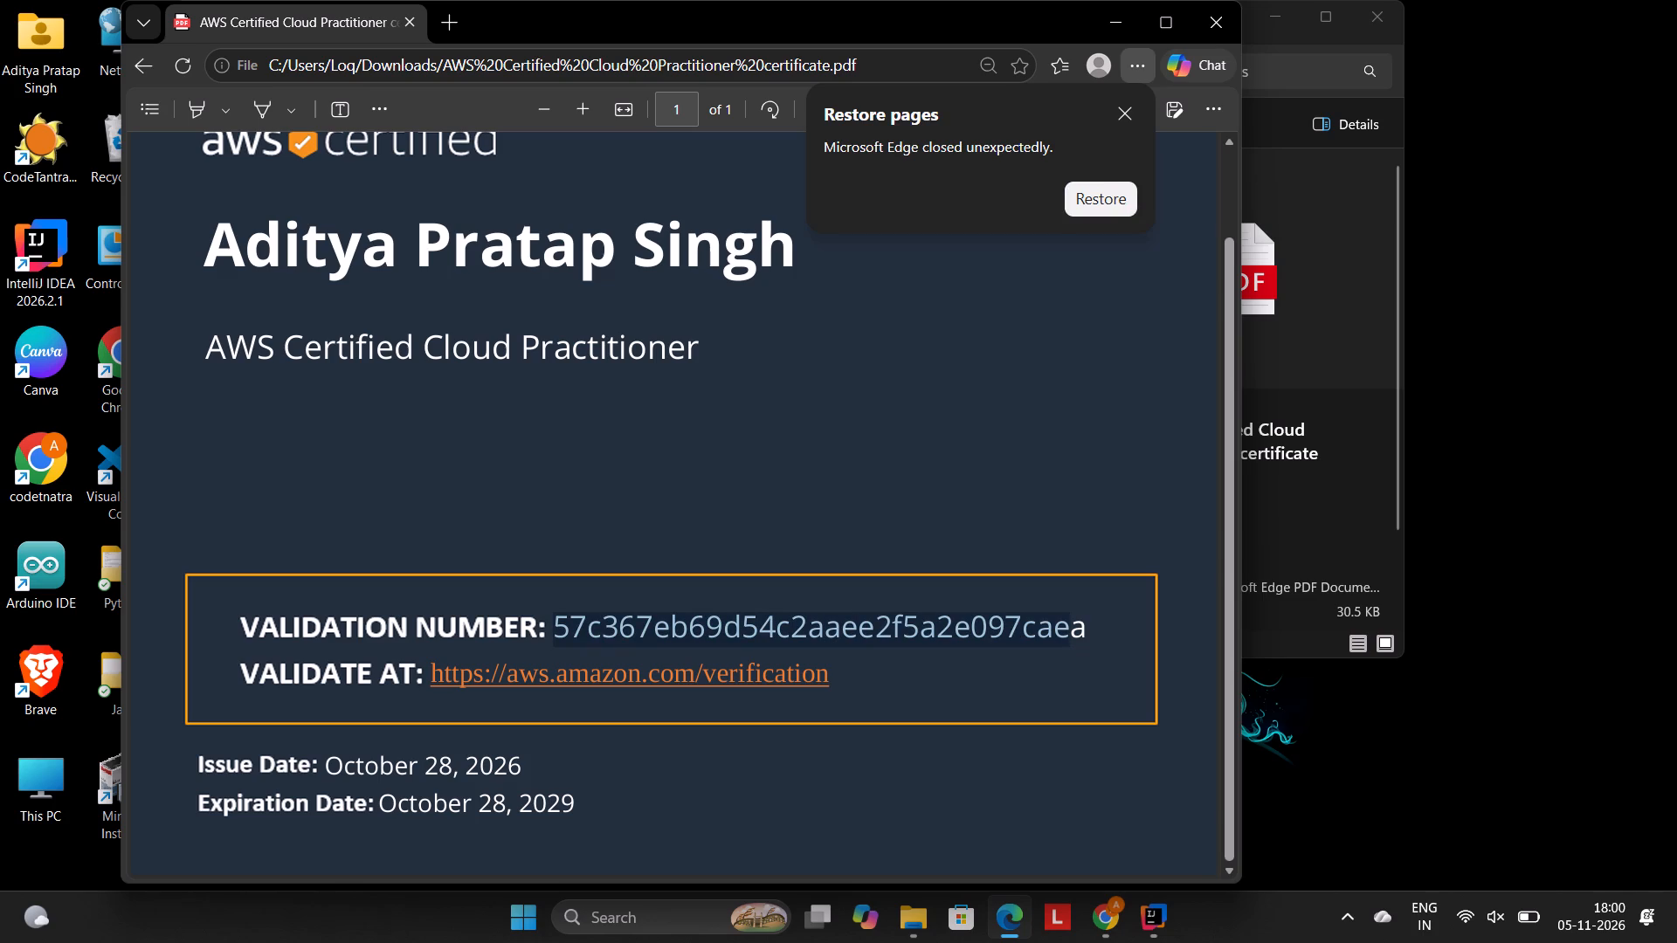
left_click_drag(1106, 635, 1087, 633)
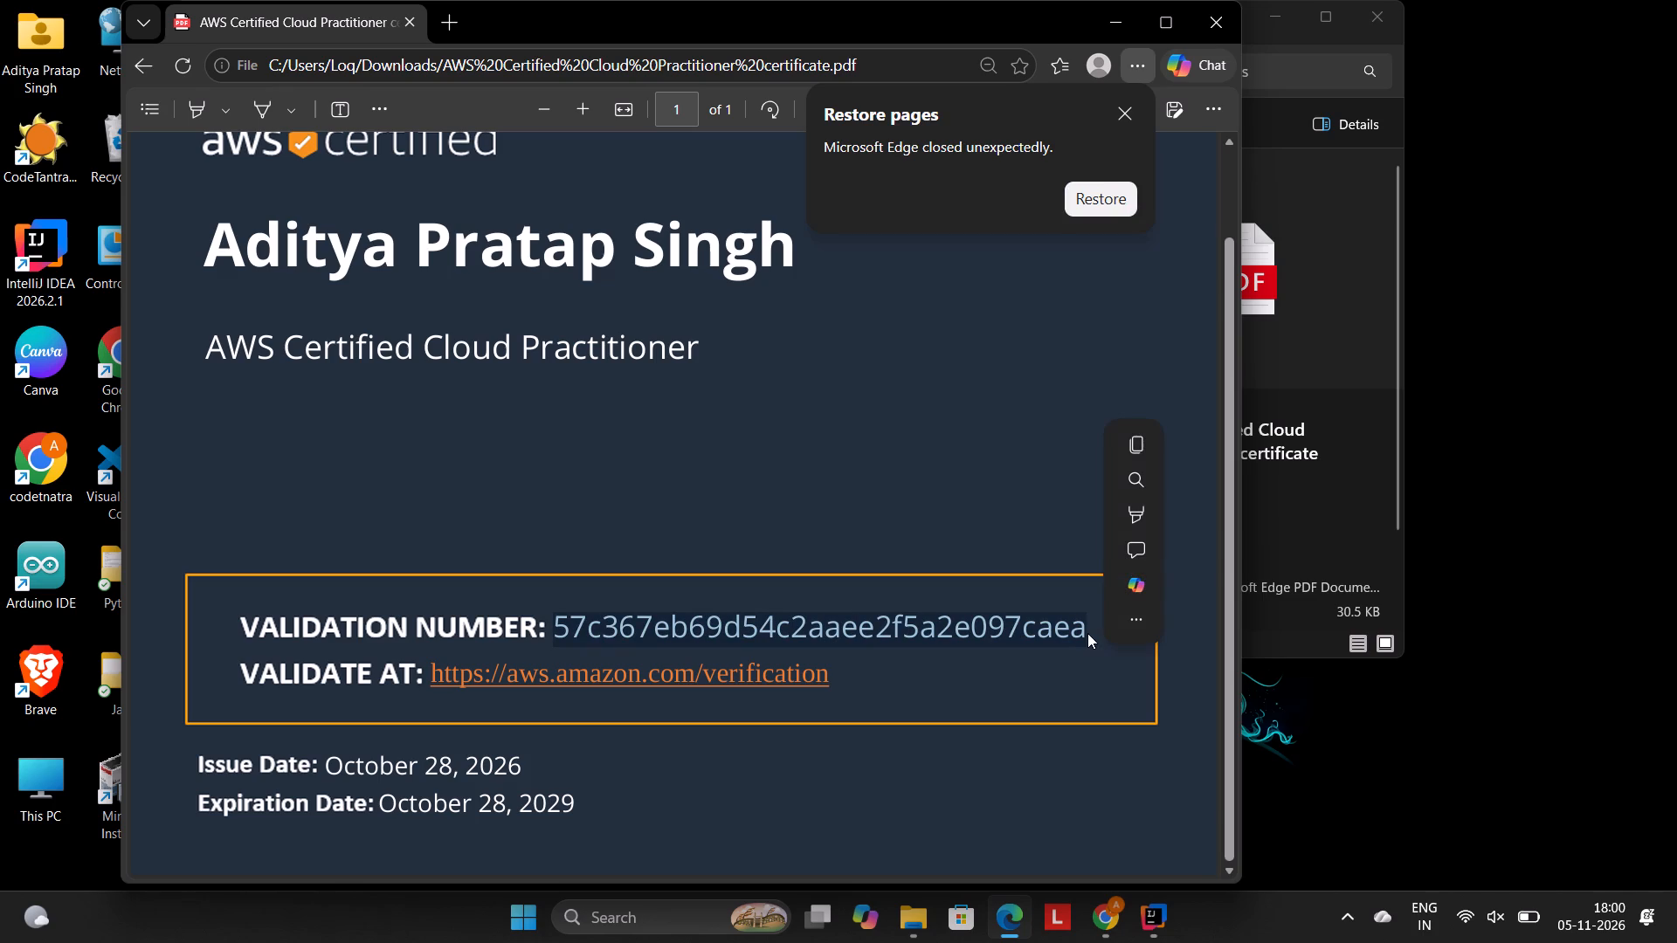
key("ctrl+c")
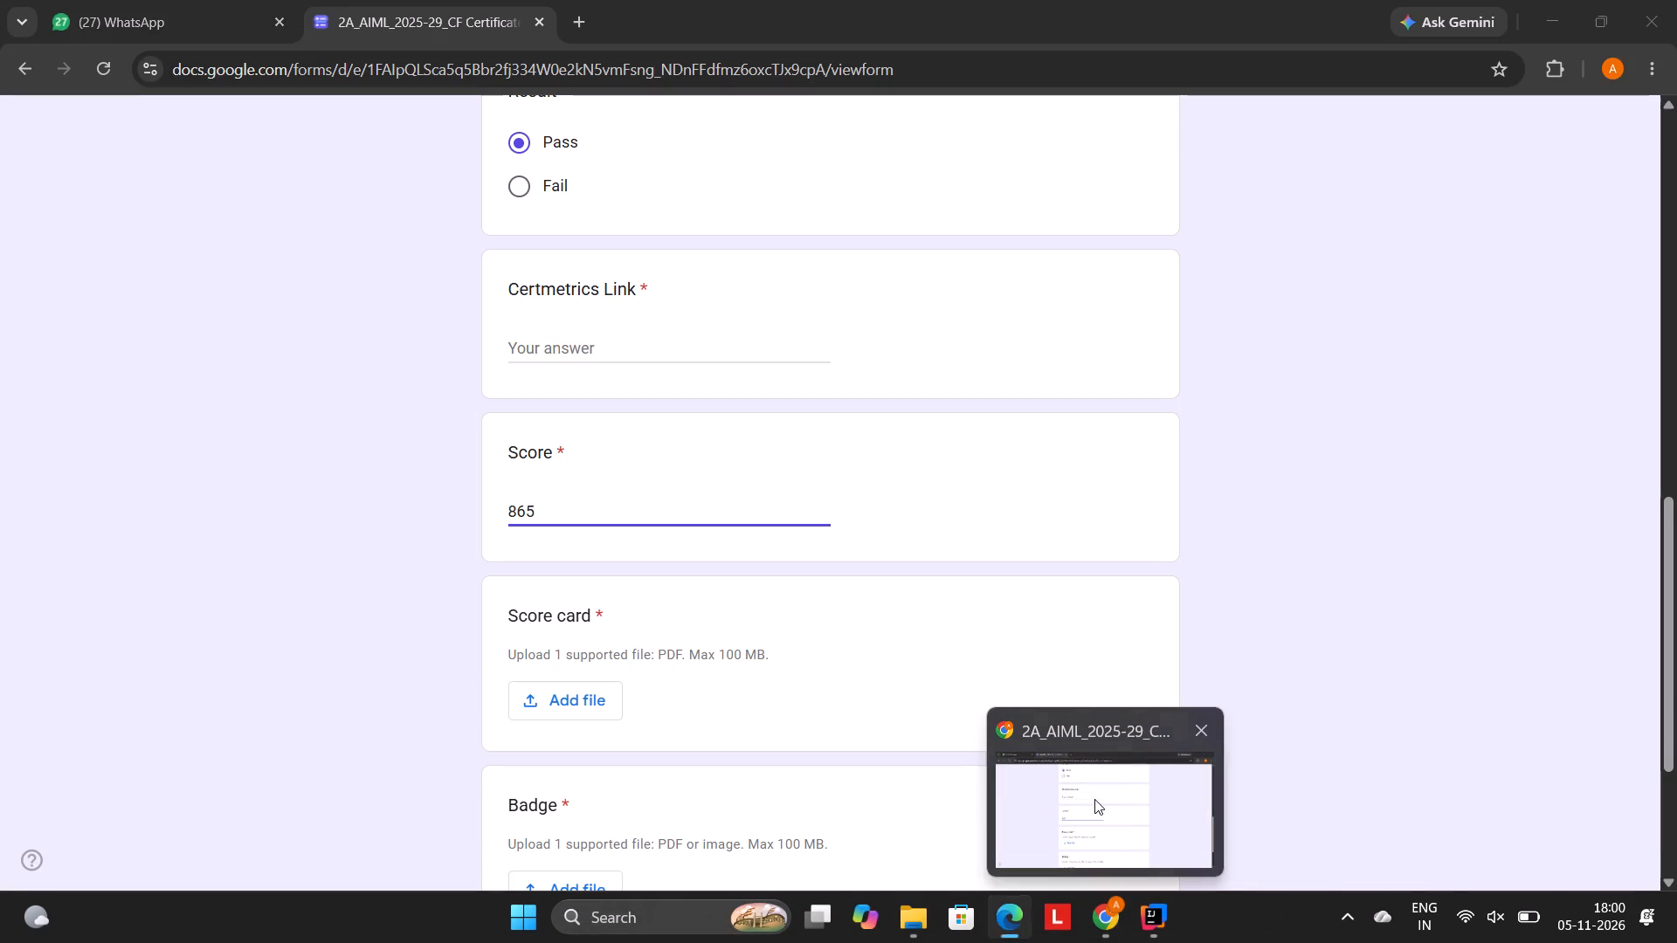
Switch to the Google Form in Chrome and paste the copied validation number as the Certmetrics Link answer.
left_click(1094, 799)
scroll(941, 717, "down", 3)
scroll(941, 717, "up", 4)
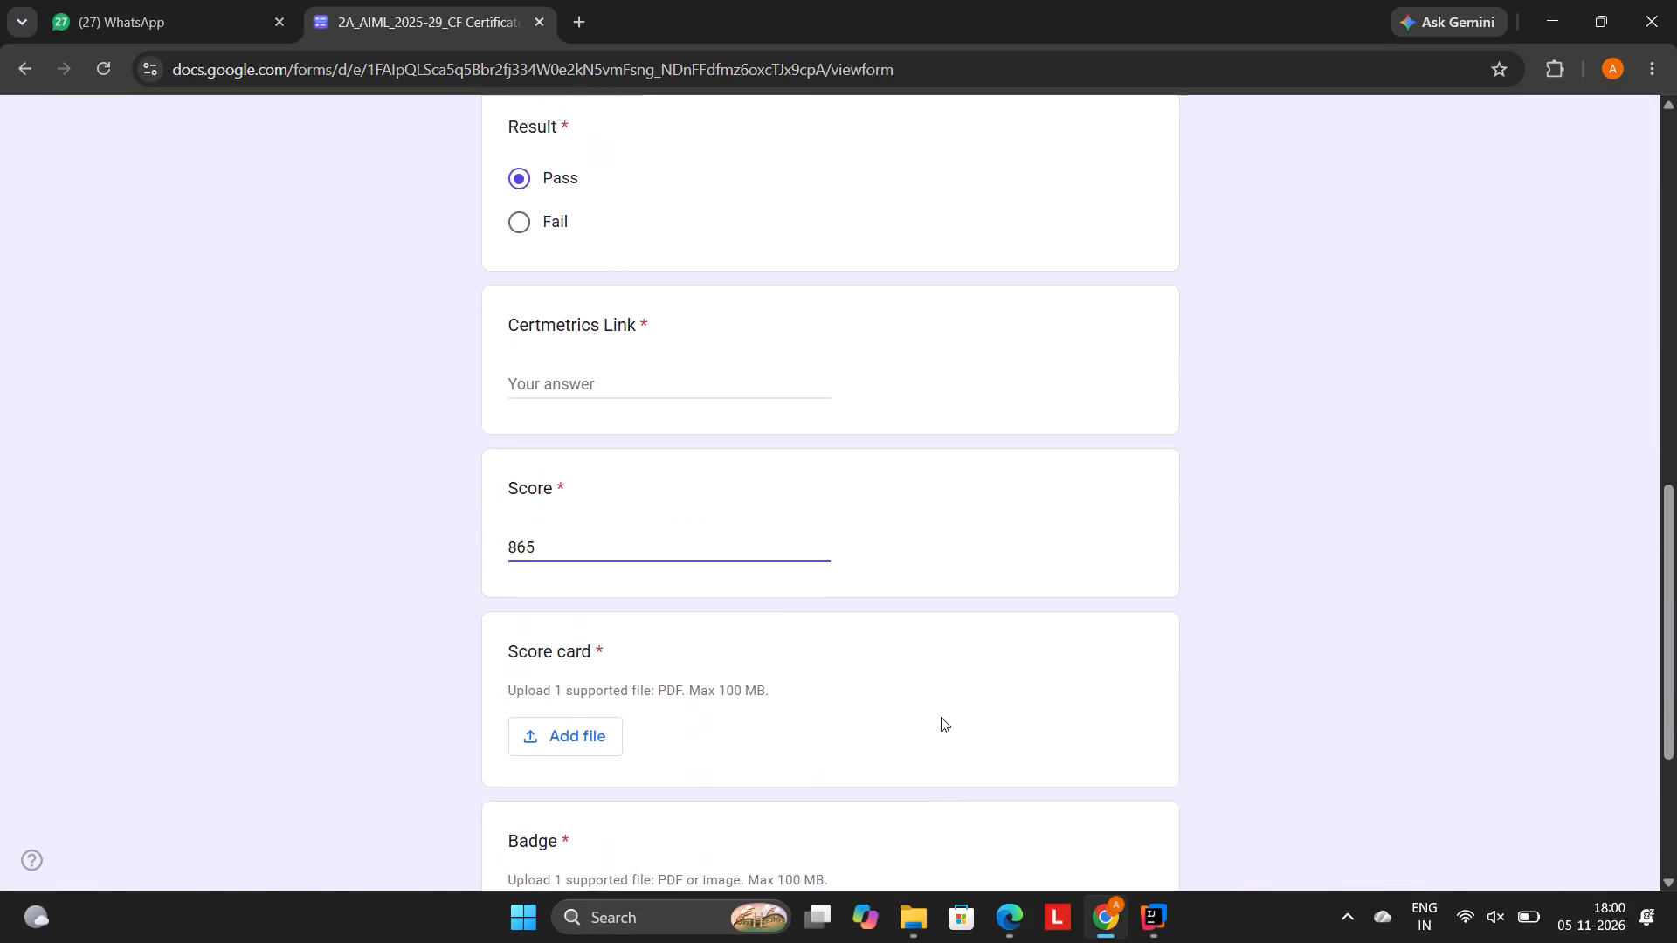
scroll(941, 717, "up", 2)
left_click(757, 516)
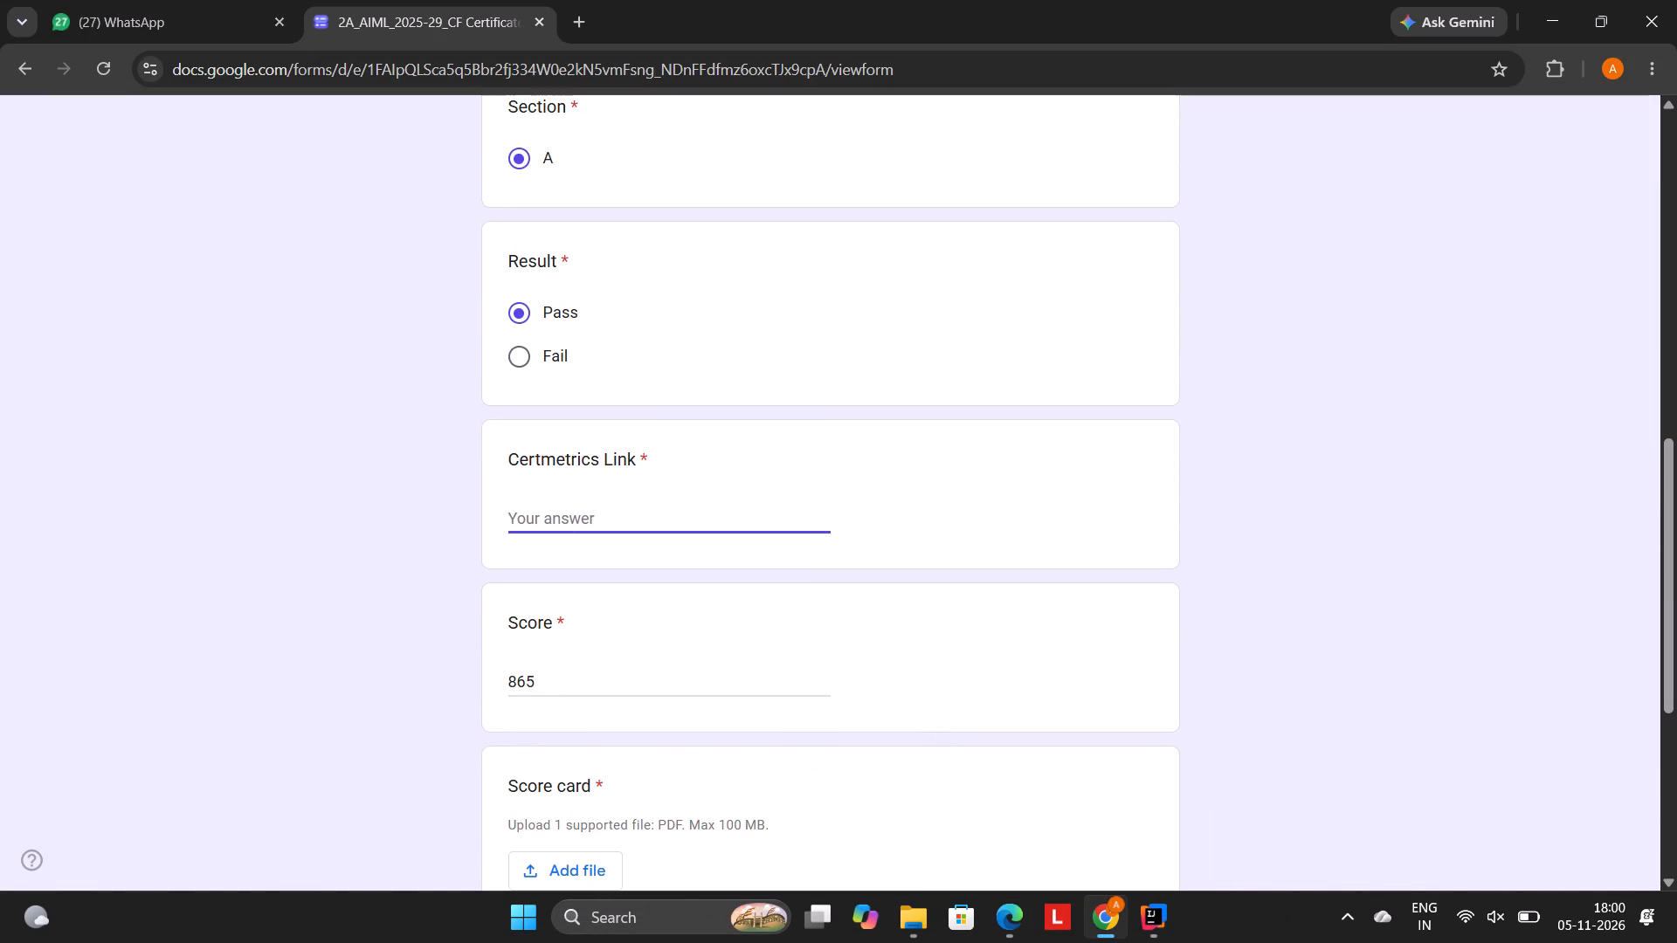
key("ctrl+v")
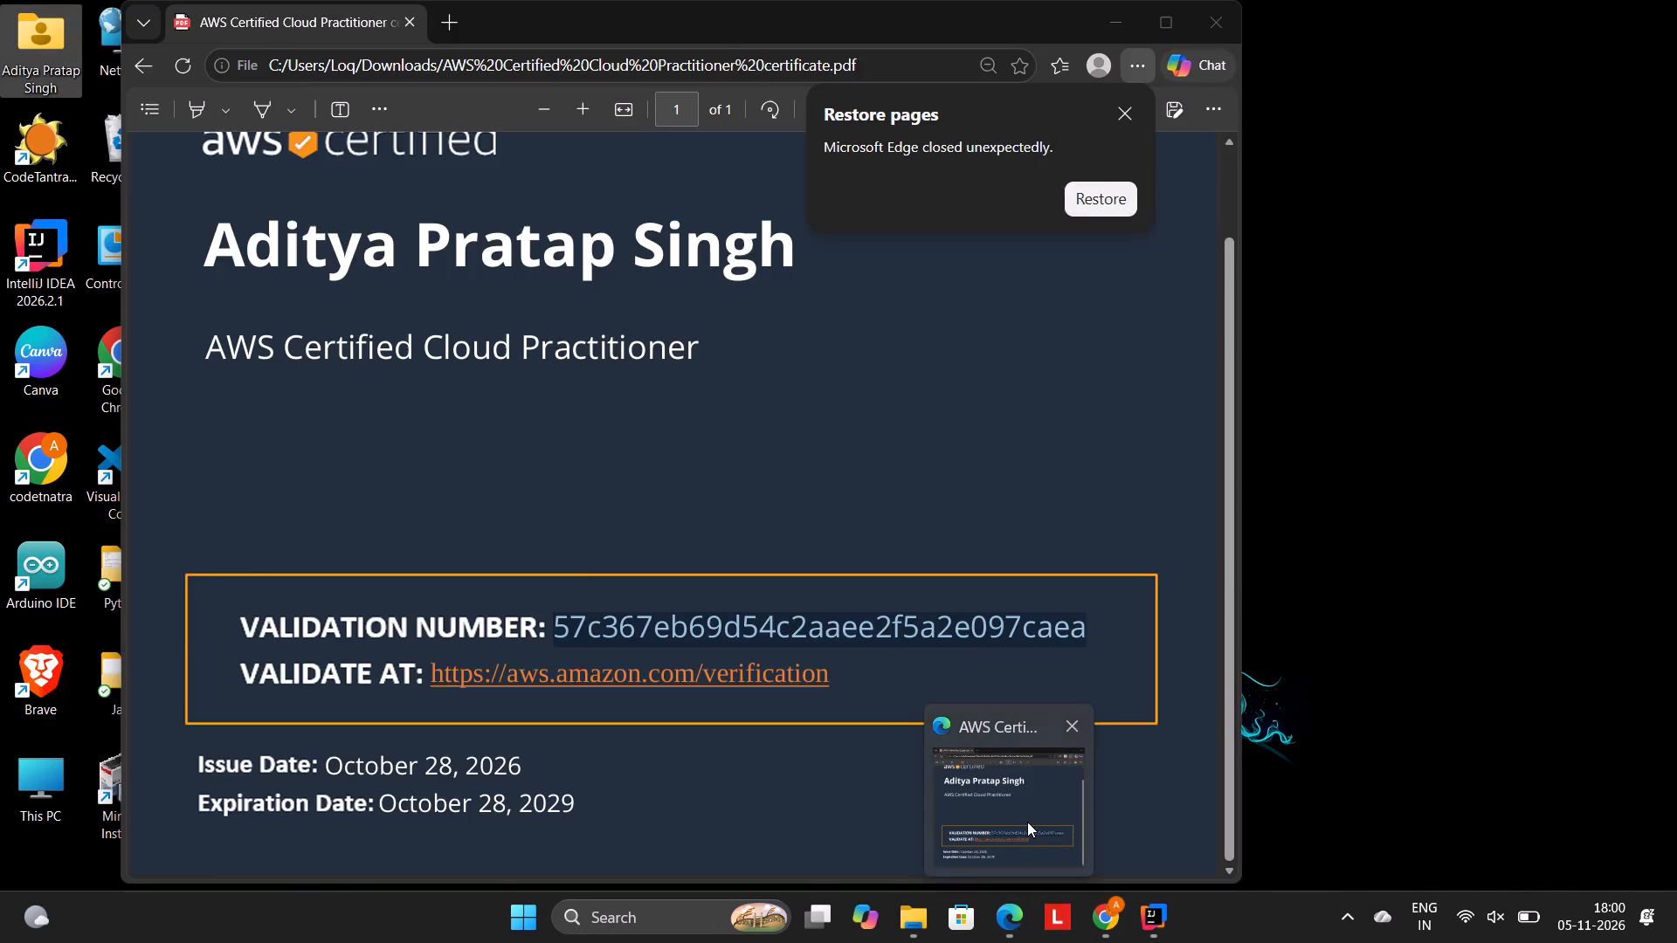
Switch to the certificate PDF in Edge to review its validation details, and return to the form in Chrome.
left_click(1027, 822)
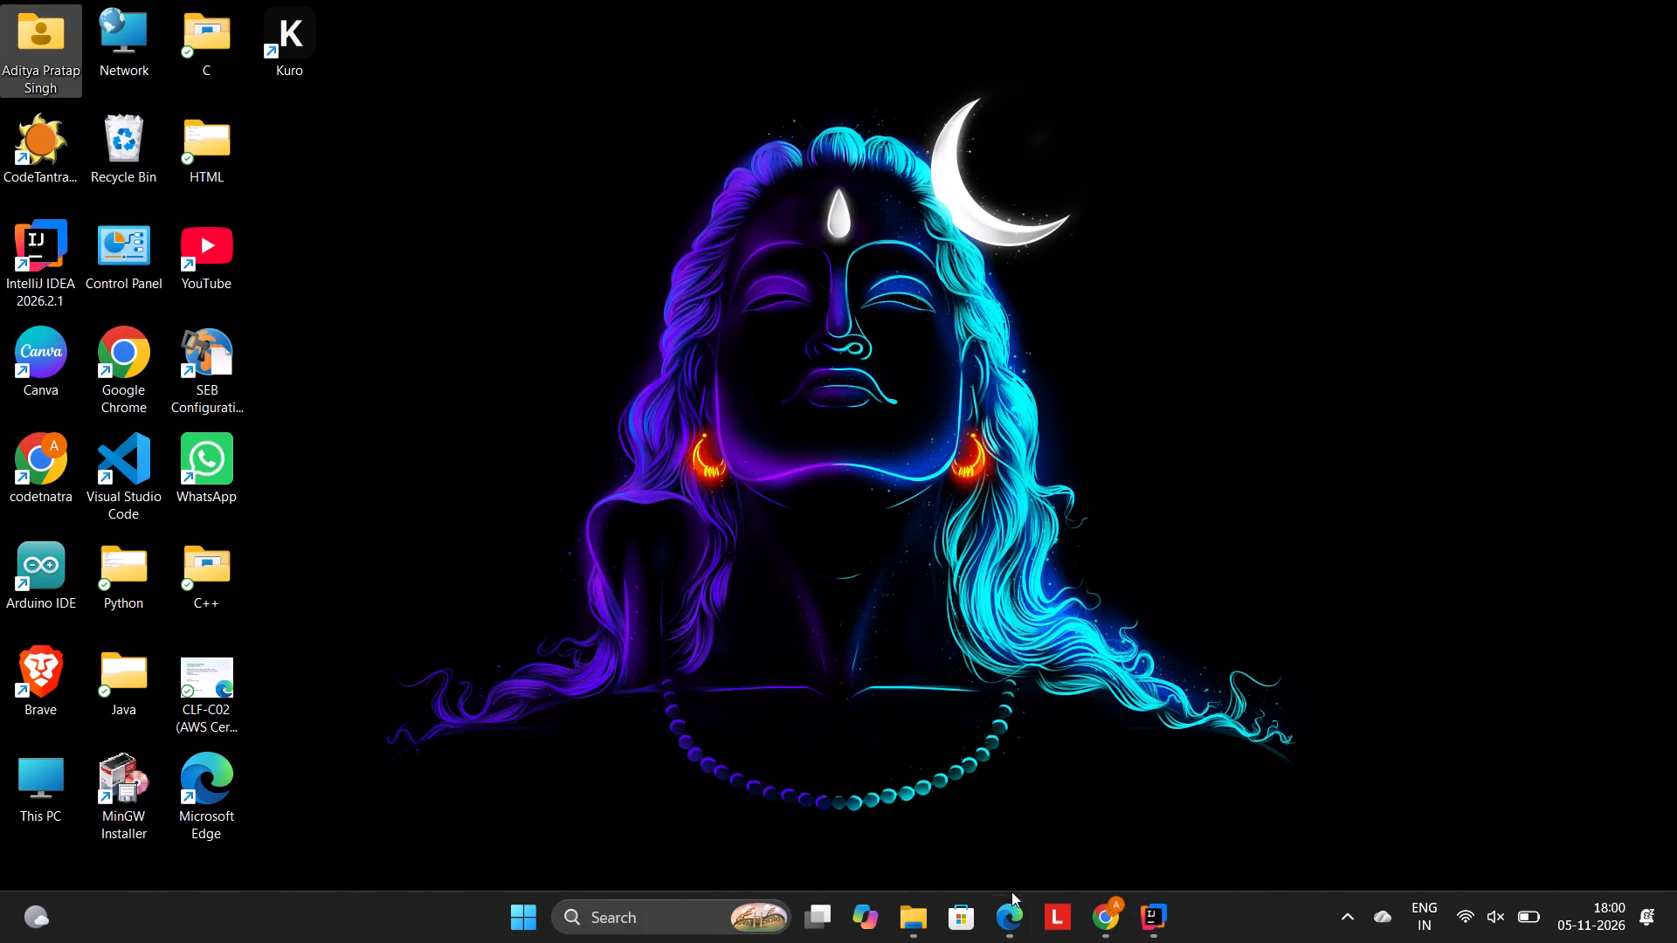
left_click(1010, 812)
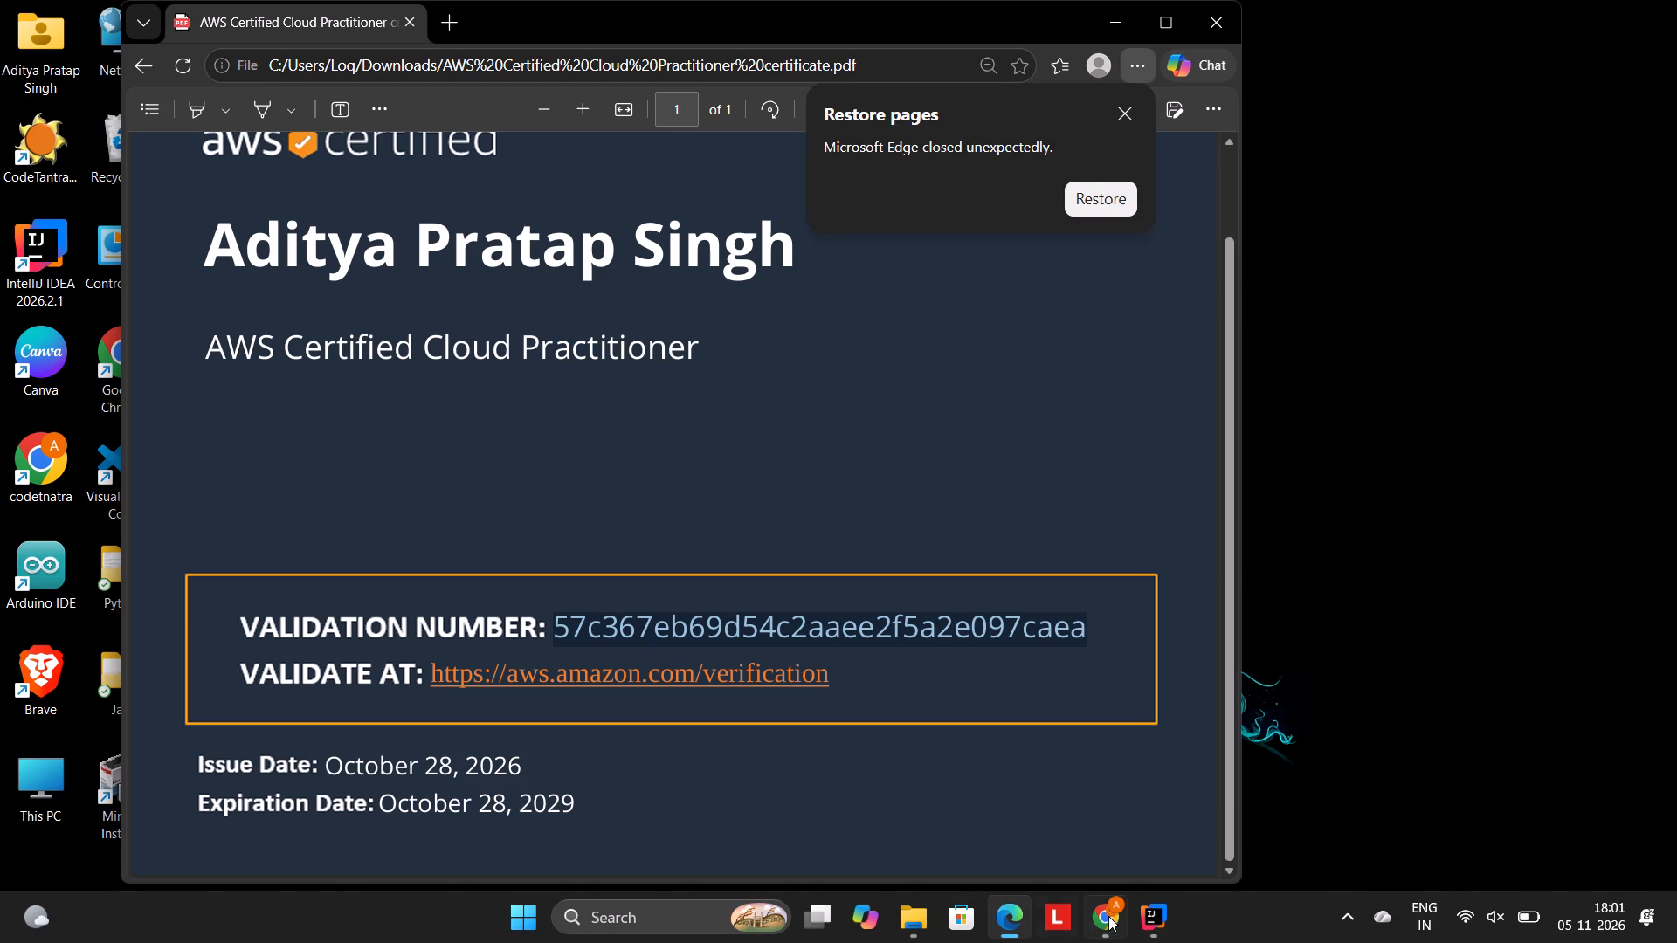
left_click(1100, 823)
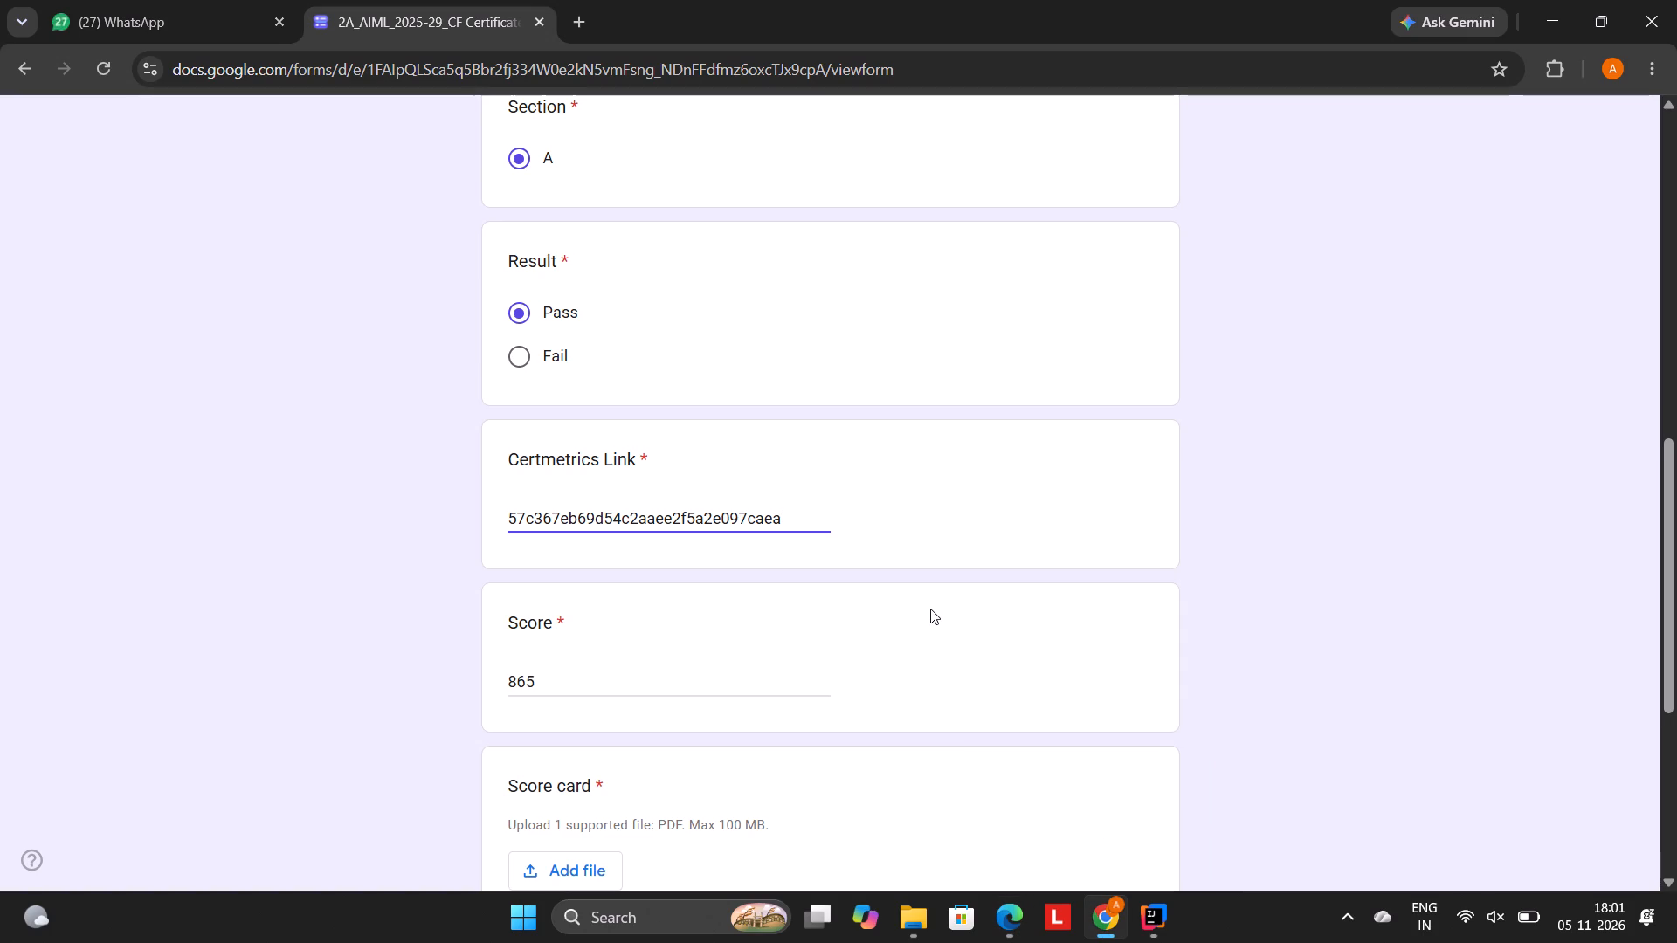
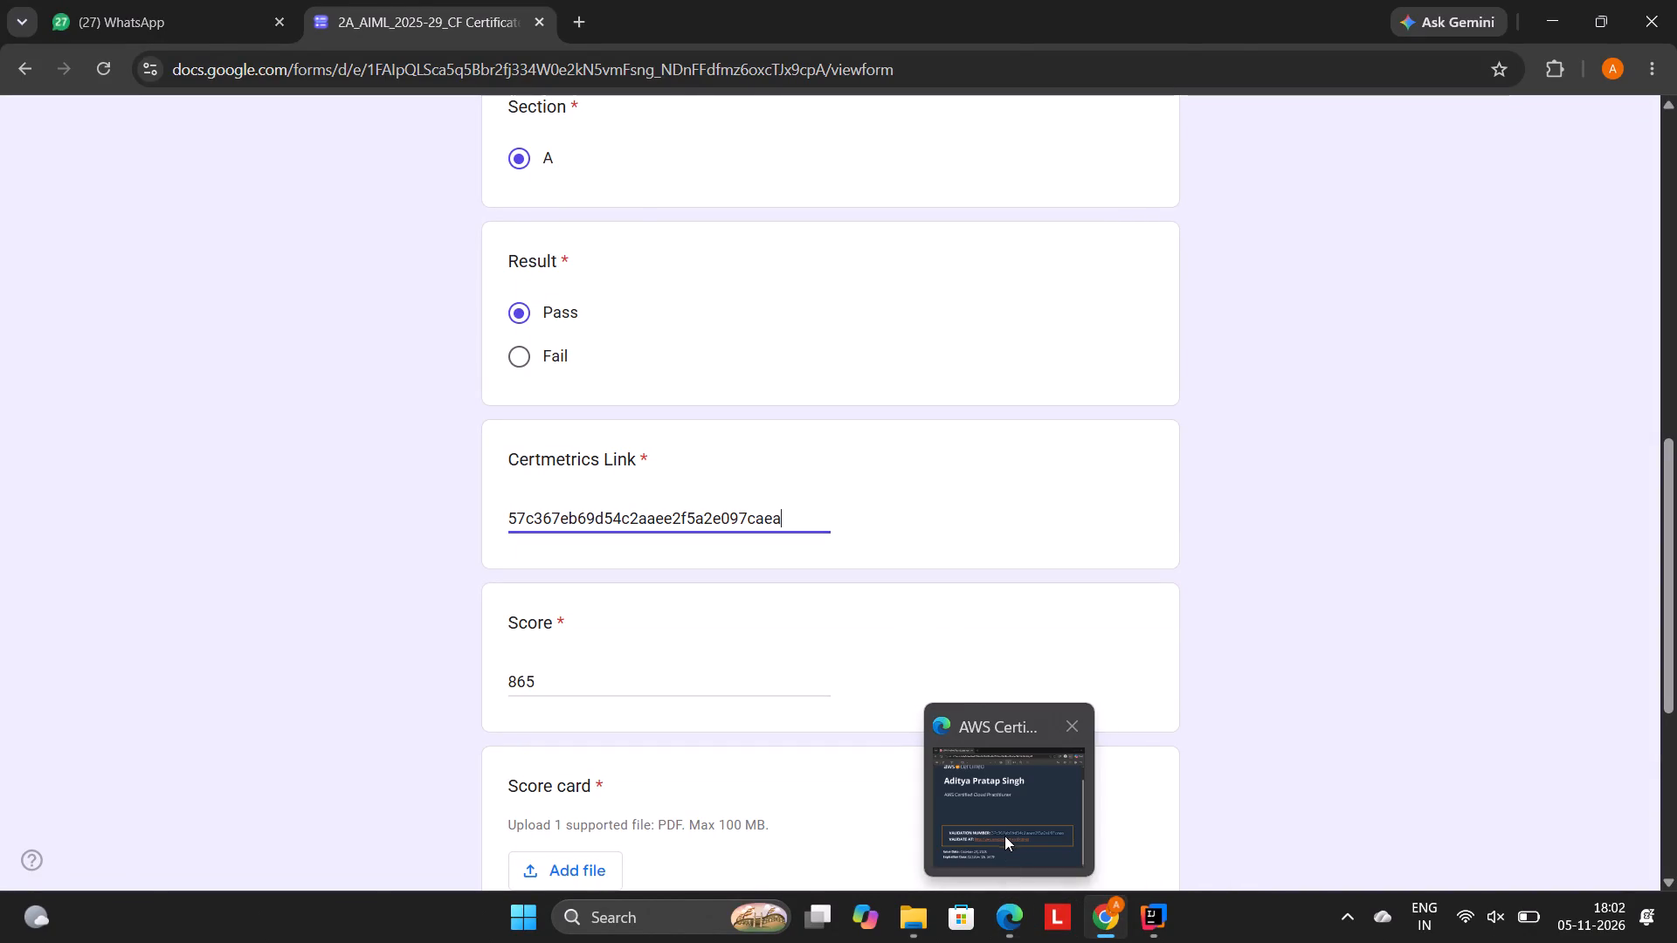
Switch to the AWS certificate PDF in Edge, re-examine its validation number and verification address, and close the PDF window.
left_click(1004, 835)
scroll(915, 700, "down", 4)
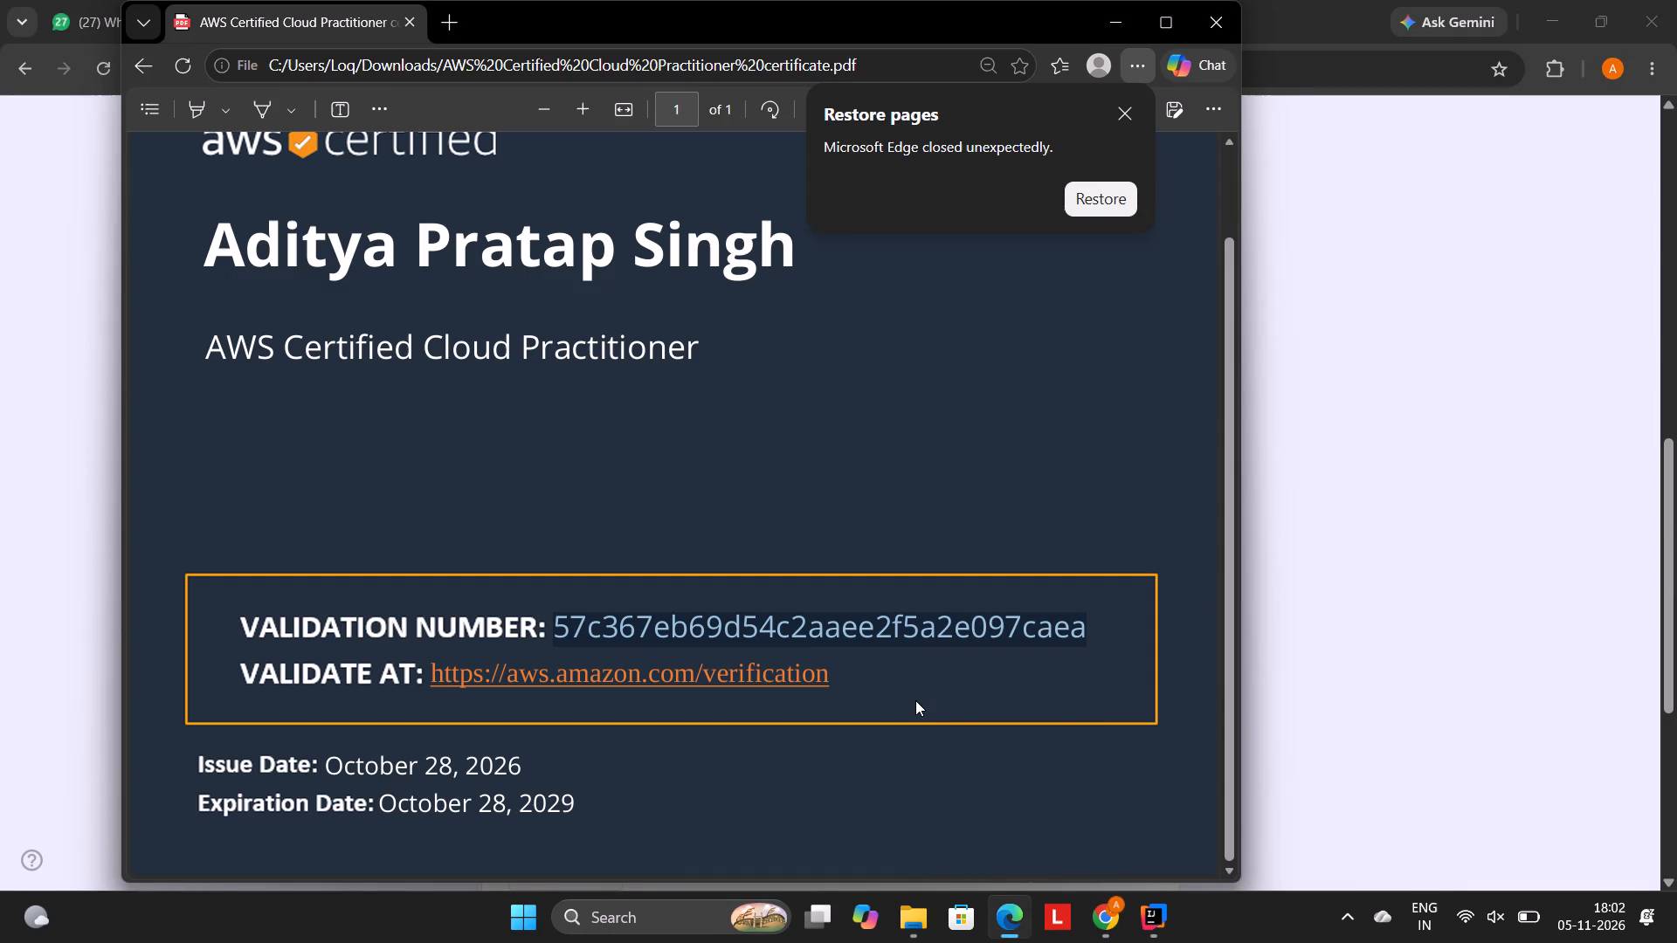
scroll(915, 700, "up", 4)
scroll(915, 700, "down", 1)
left_click(1125, 114)
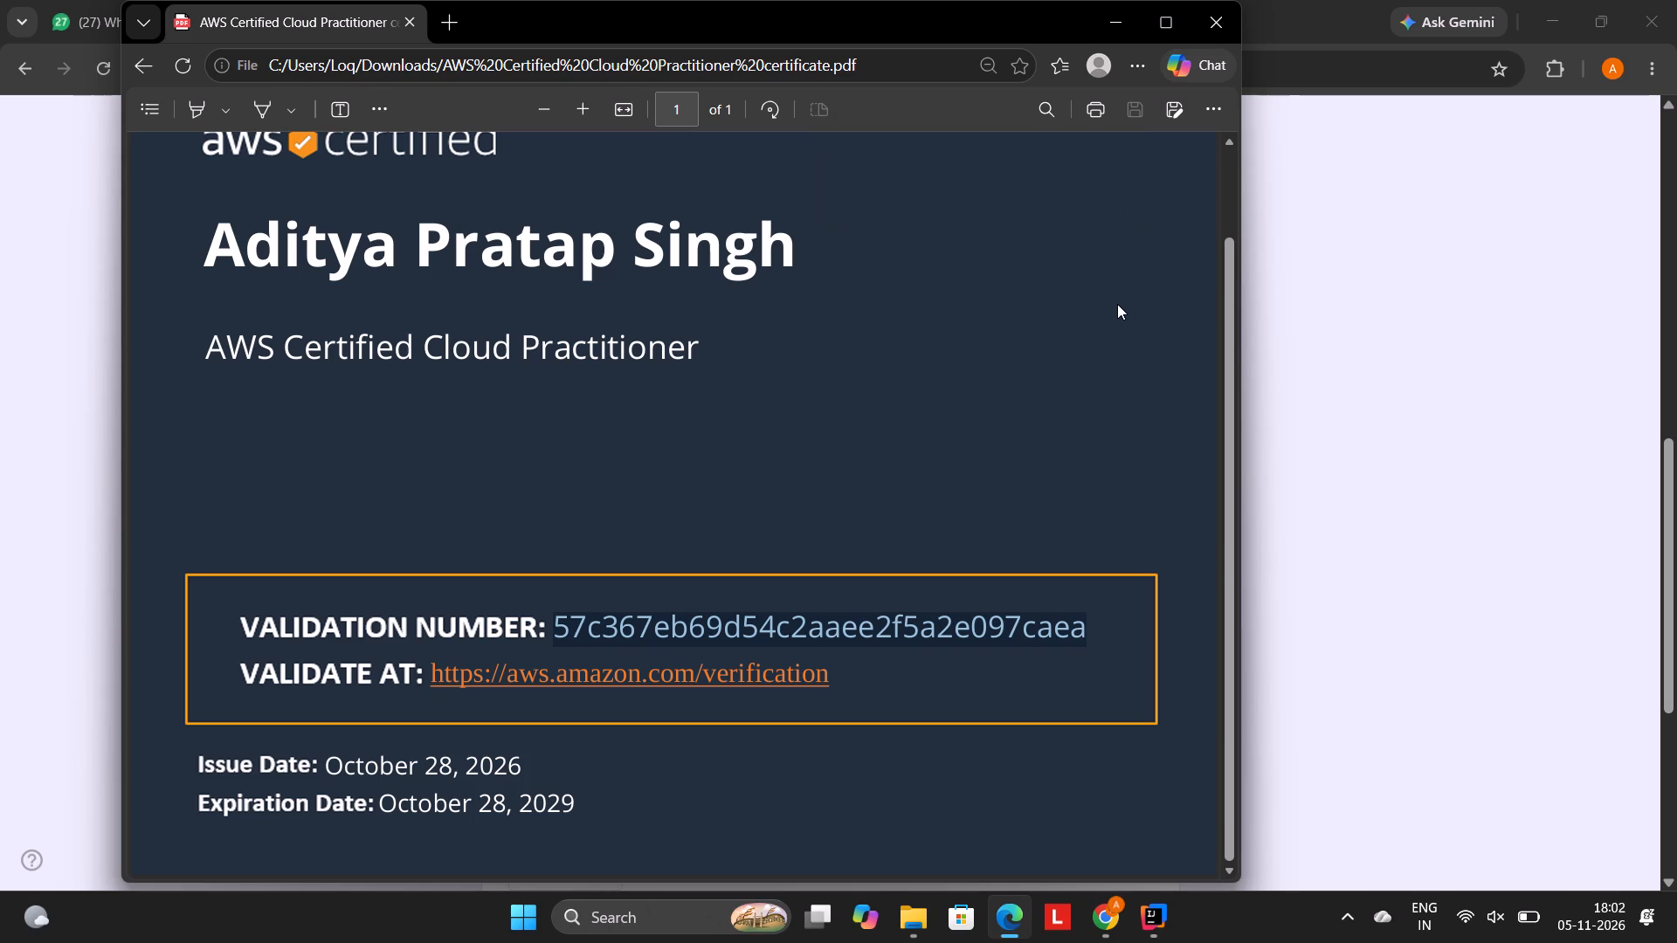
scroll(1117, 304, "right", 1)
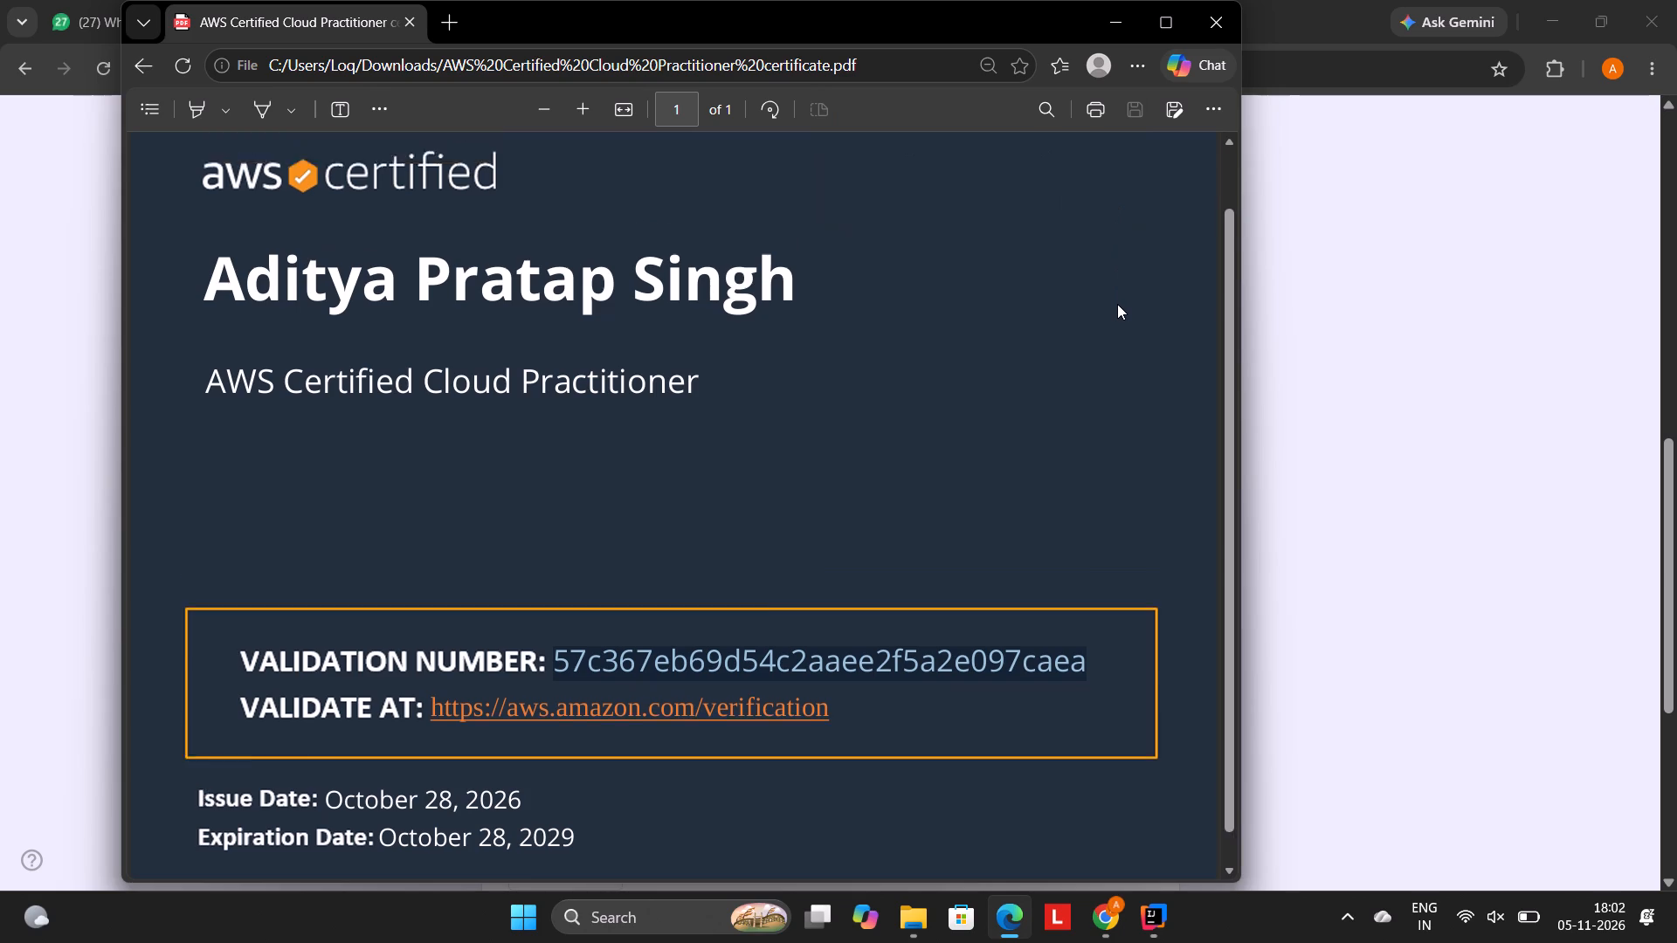
scroll(1117, 304, "right", 1)
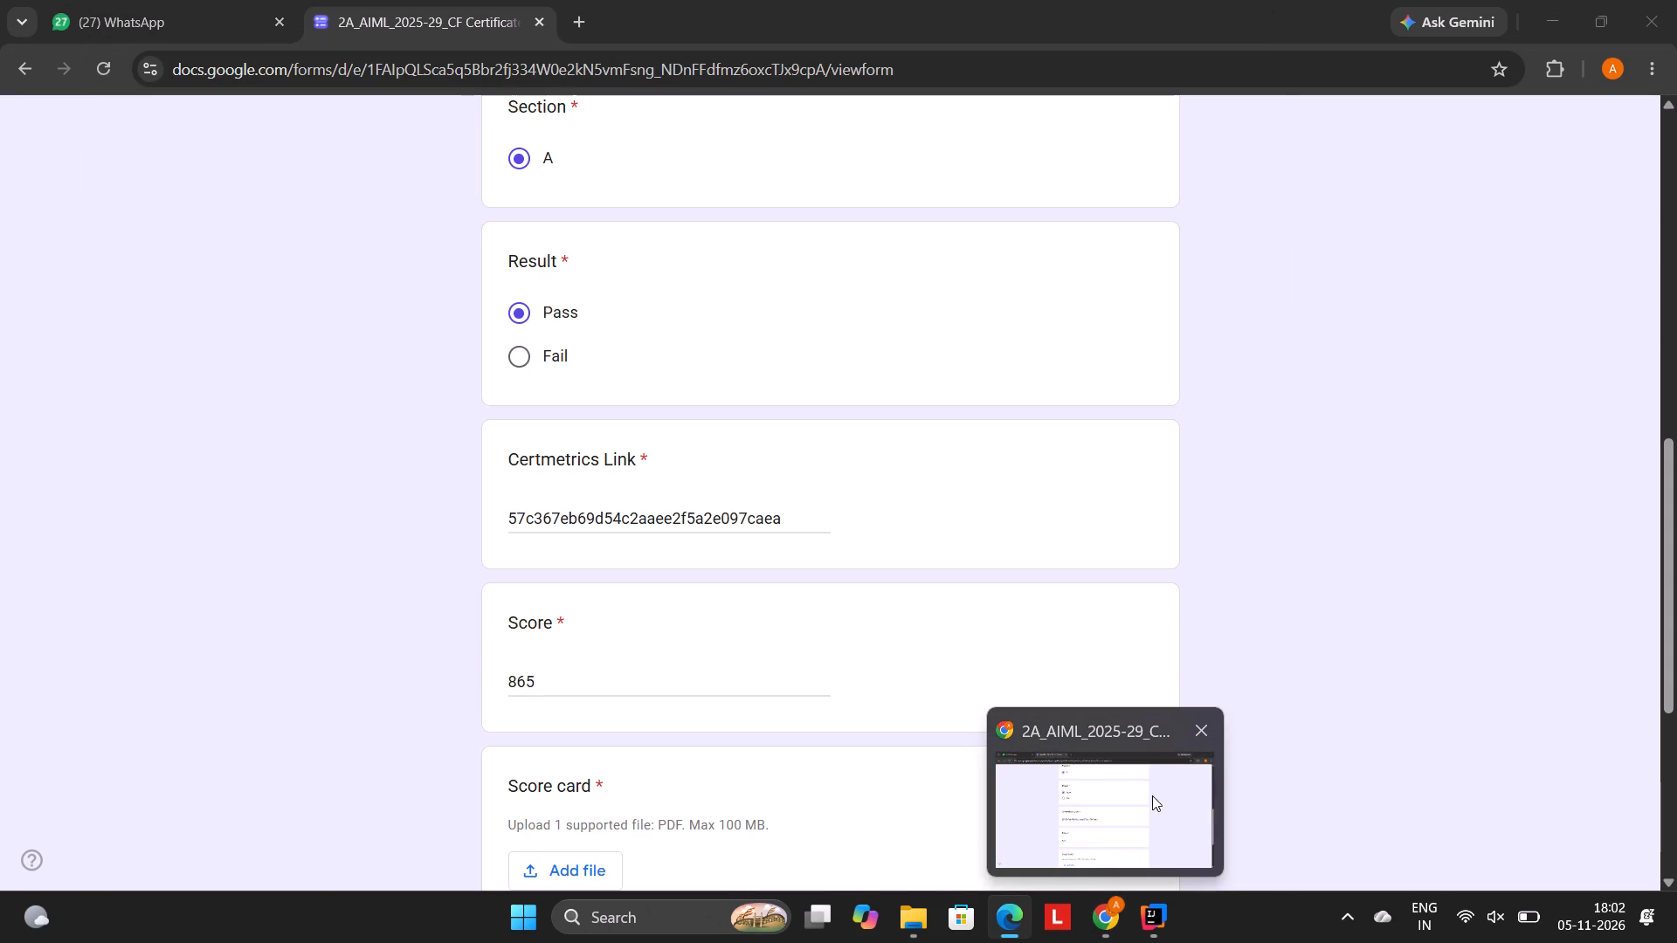
scroll(968, 499, "right", 1)
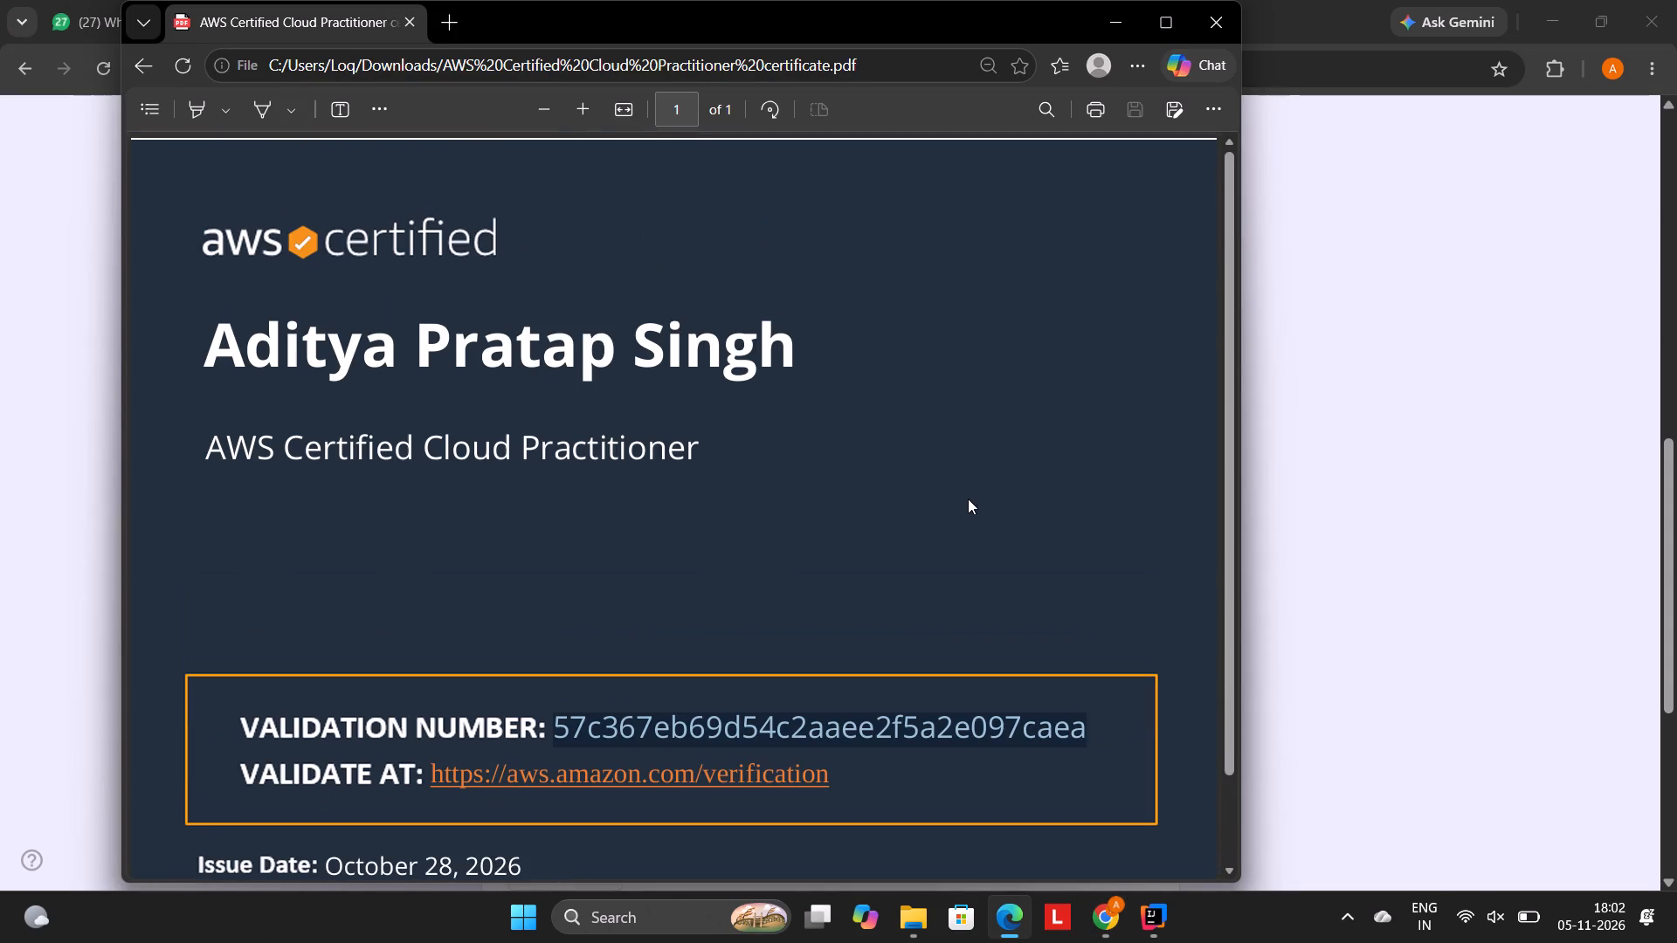
scroll(968, 499, "right", 2)
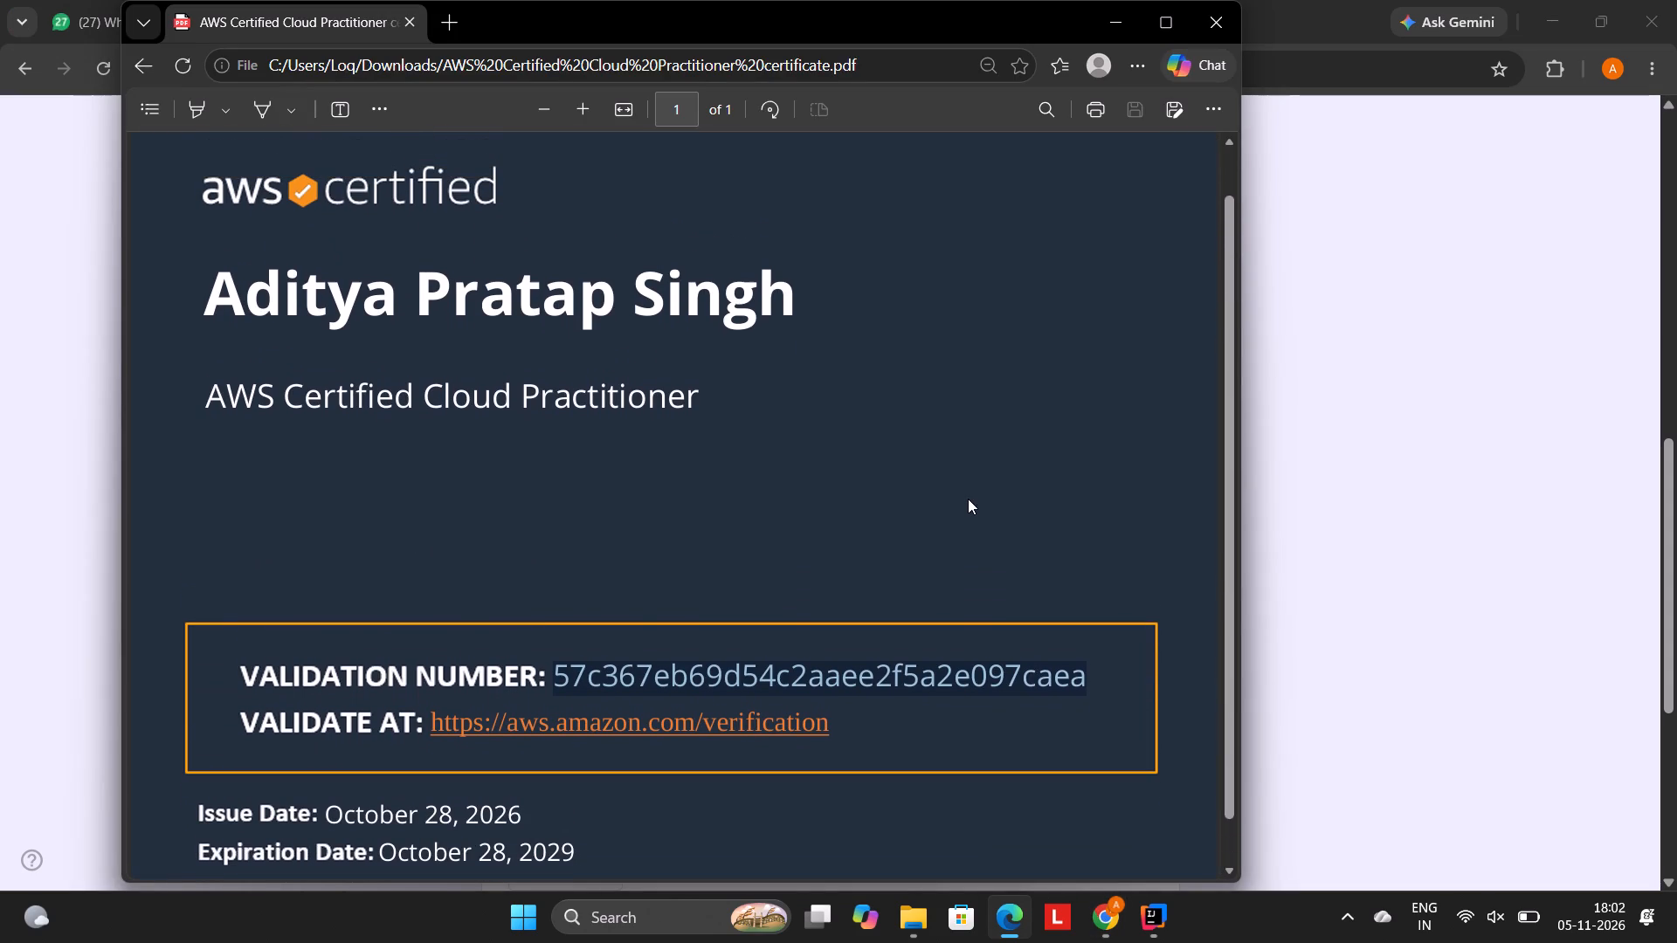
scroll(968, 499, "right", 2)
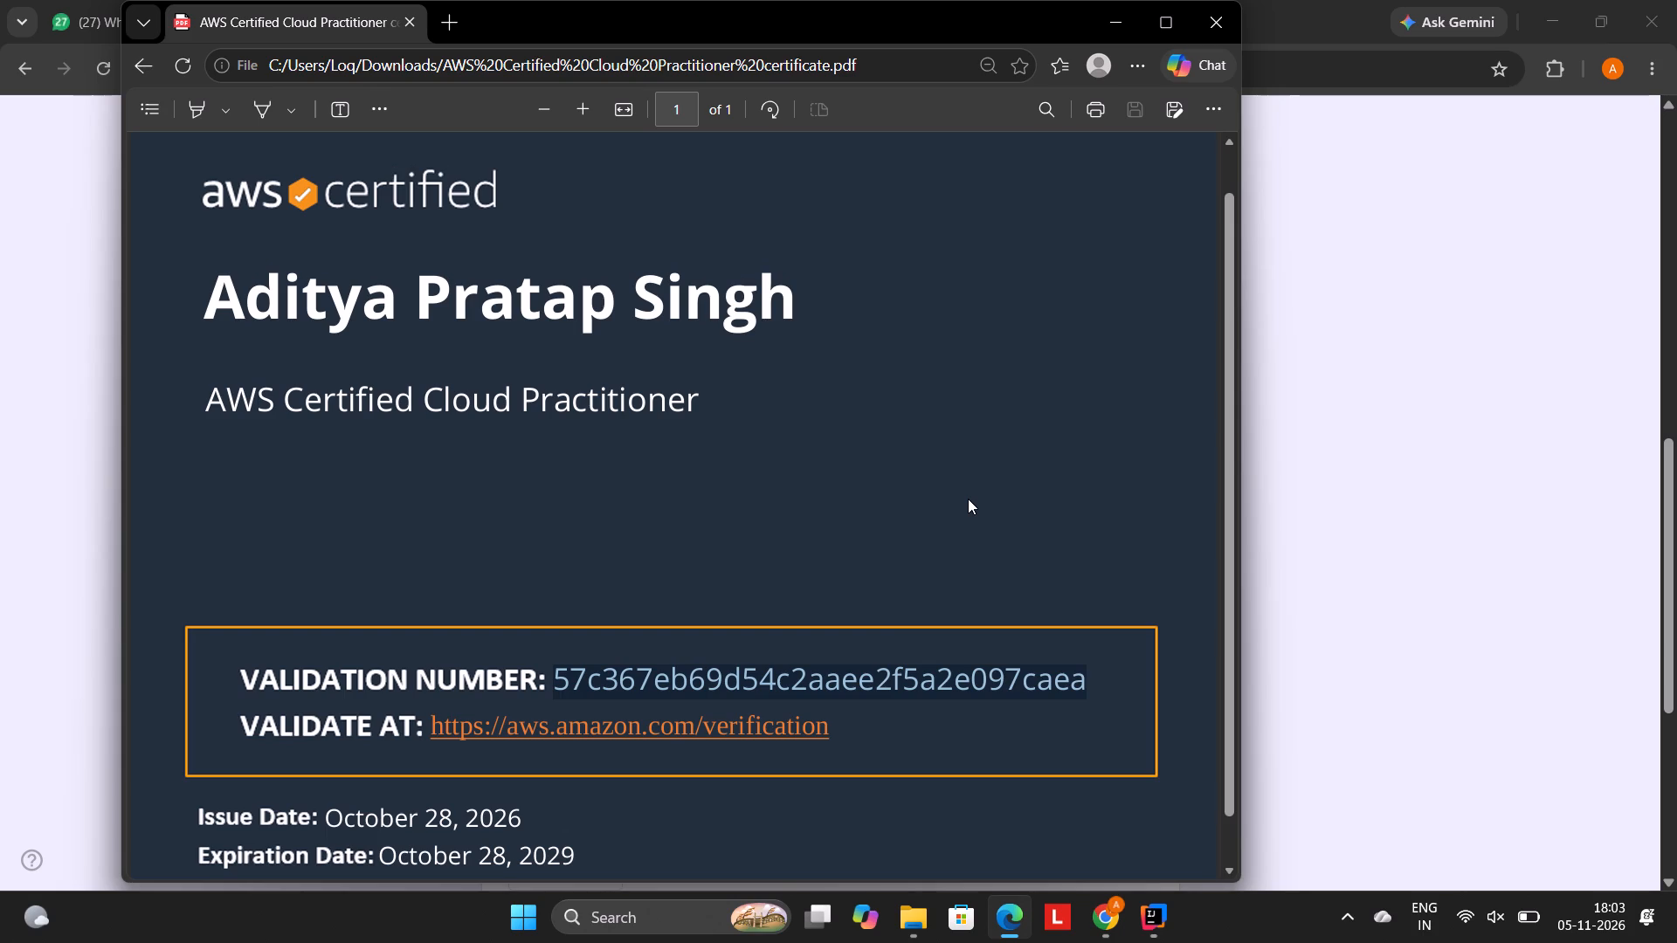
left_click(968, 499)
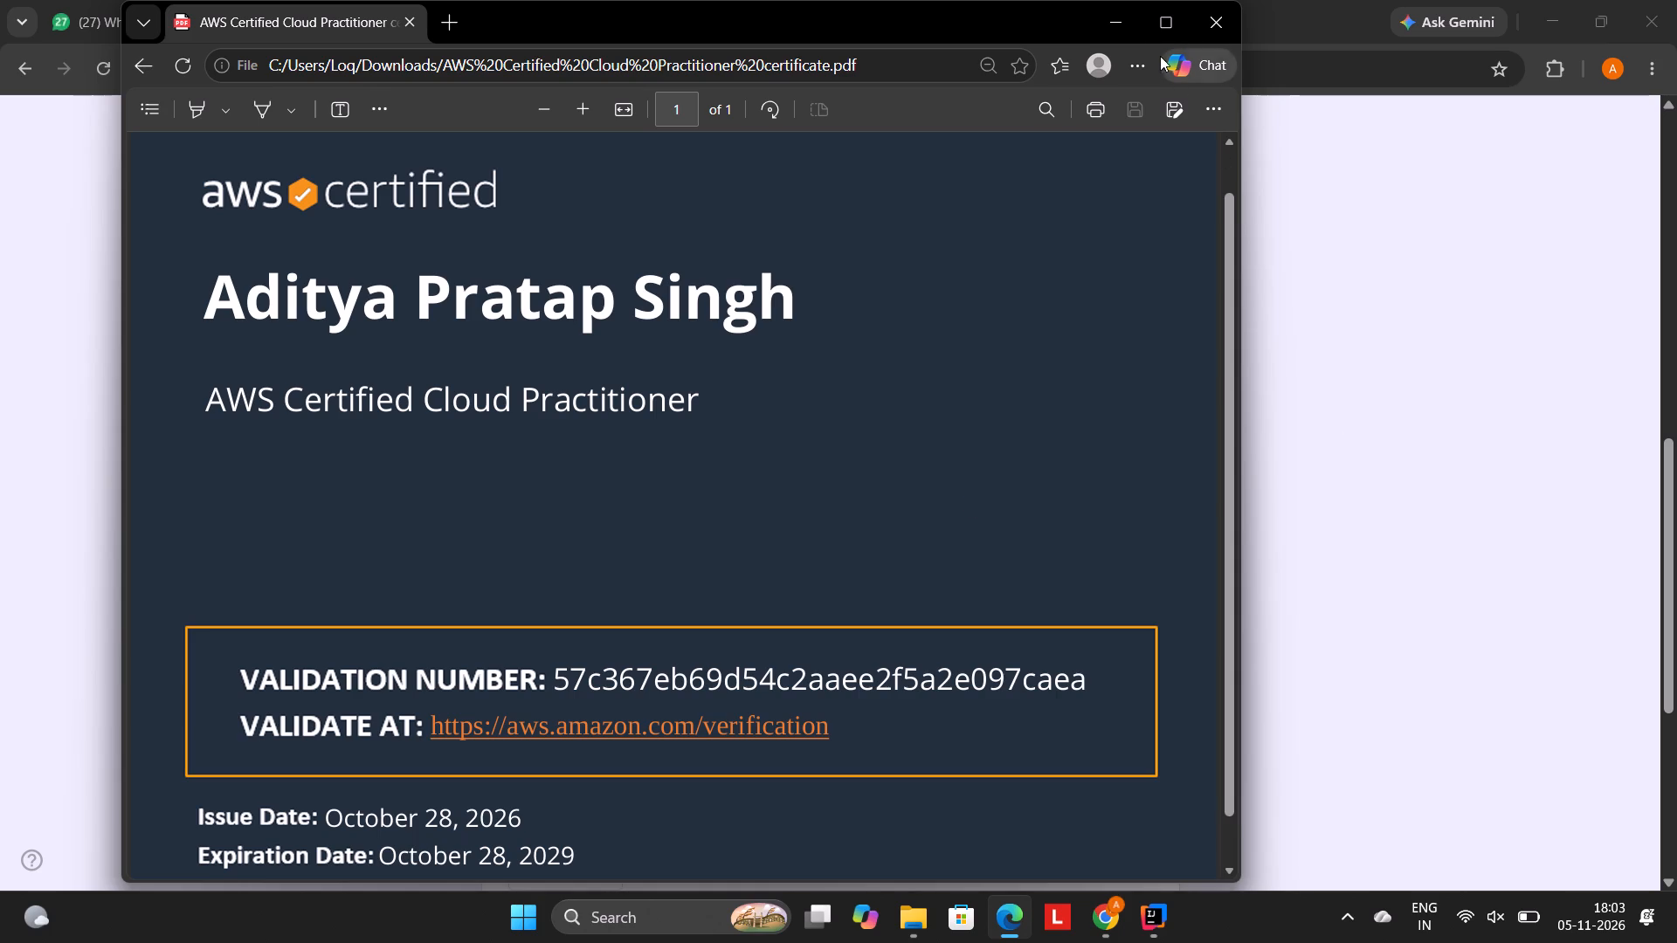
left_click(1206, 17)
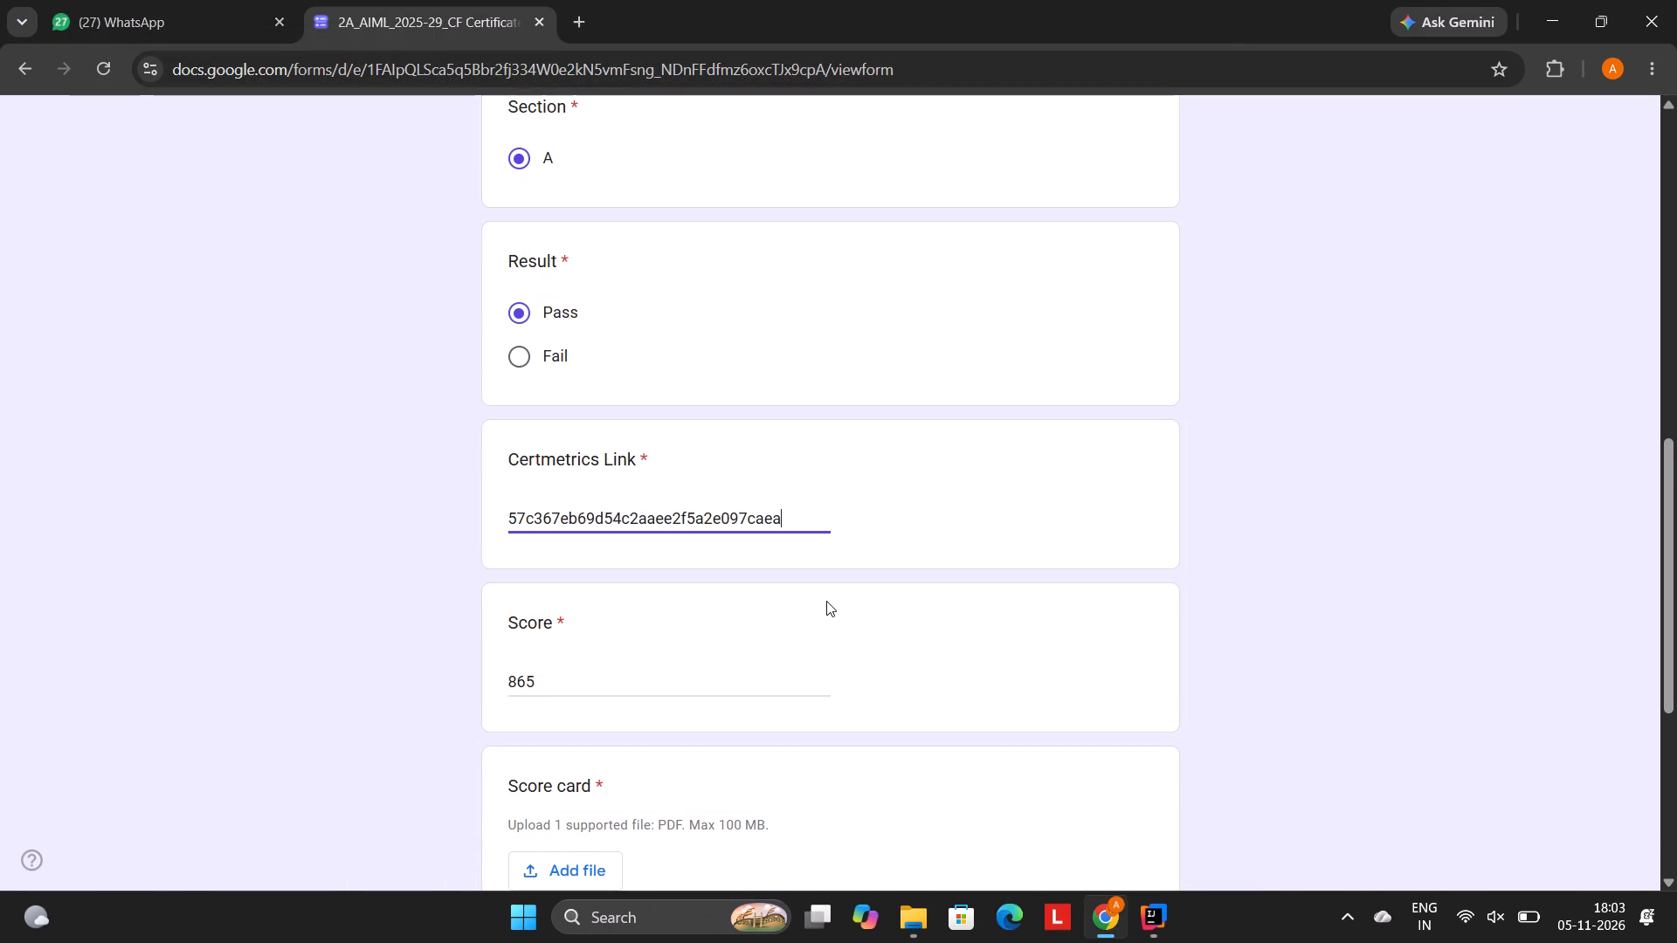
Upload "AWS Certified Cloud Practitioner" PDF from Downloads as the Score card file in the form.
scroll(826, 601, "down", 1)
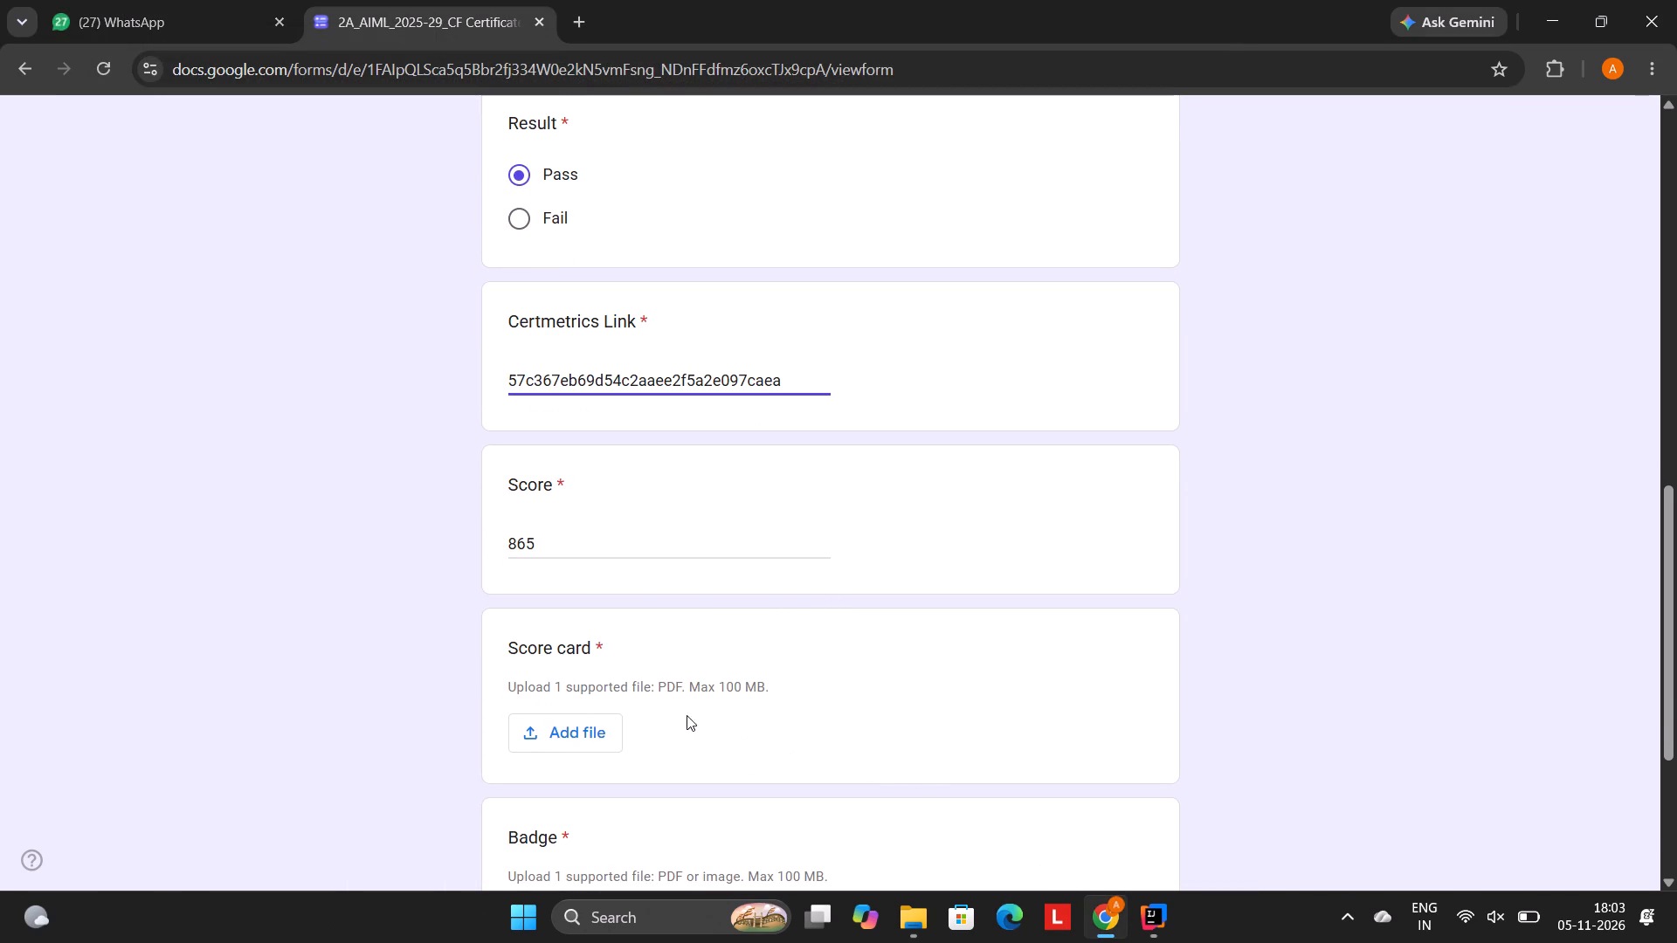
left_click(601, 729)
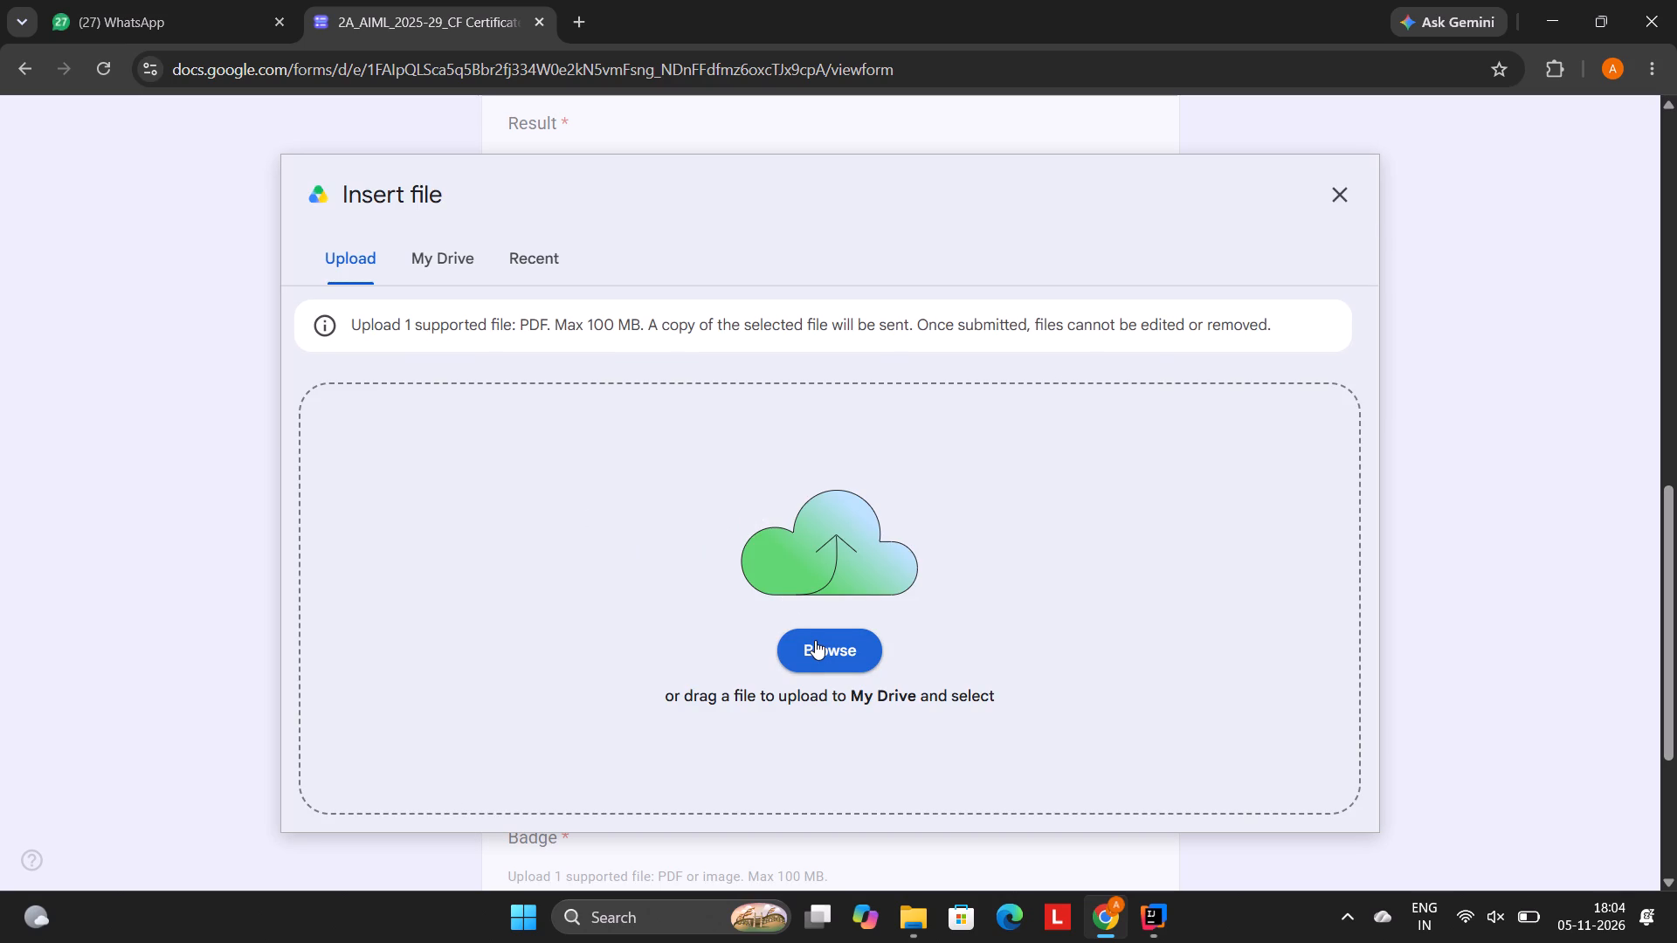
left_click(815, 640)
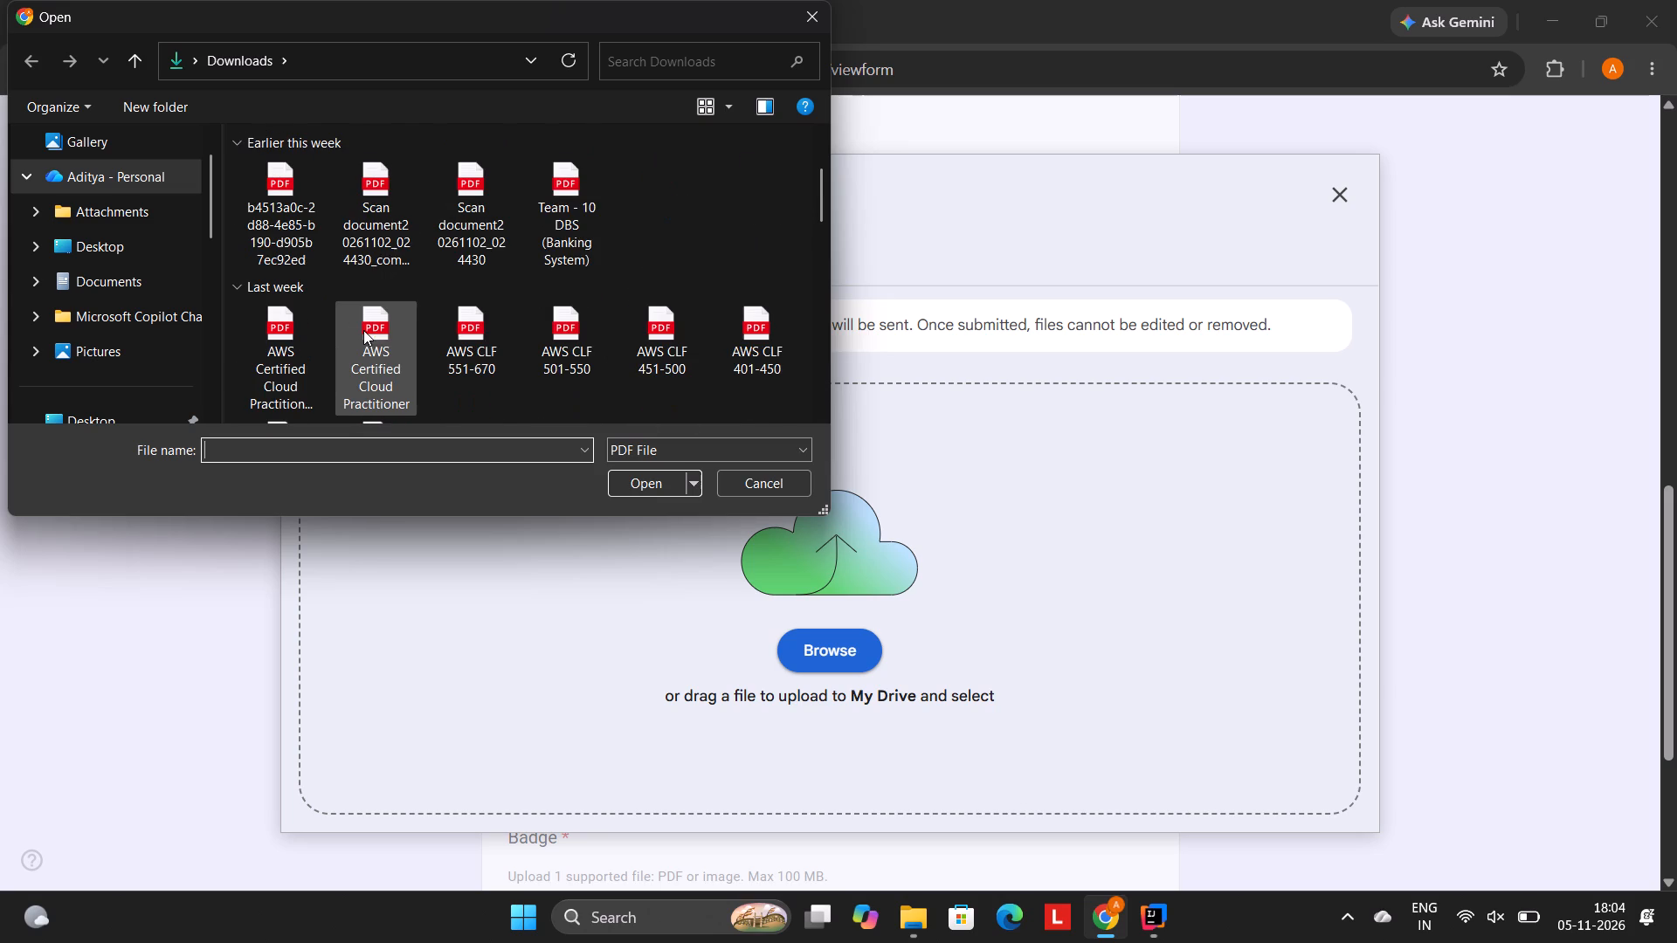
double_click(363, 330)
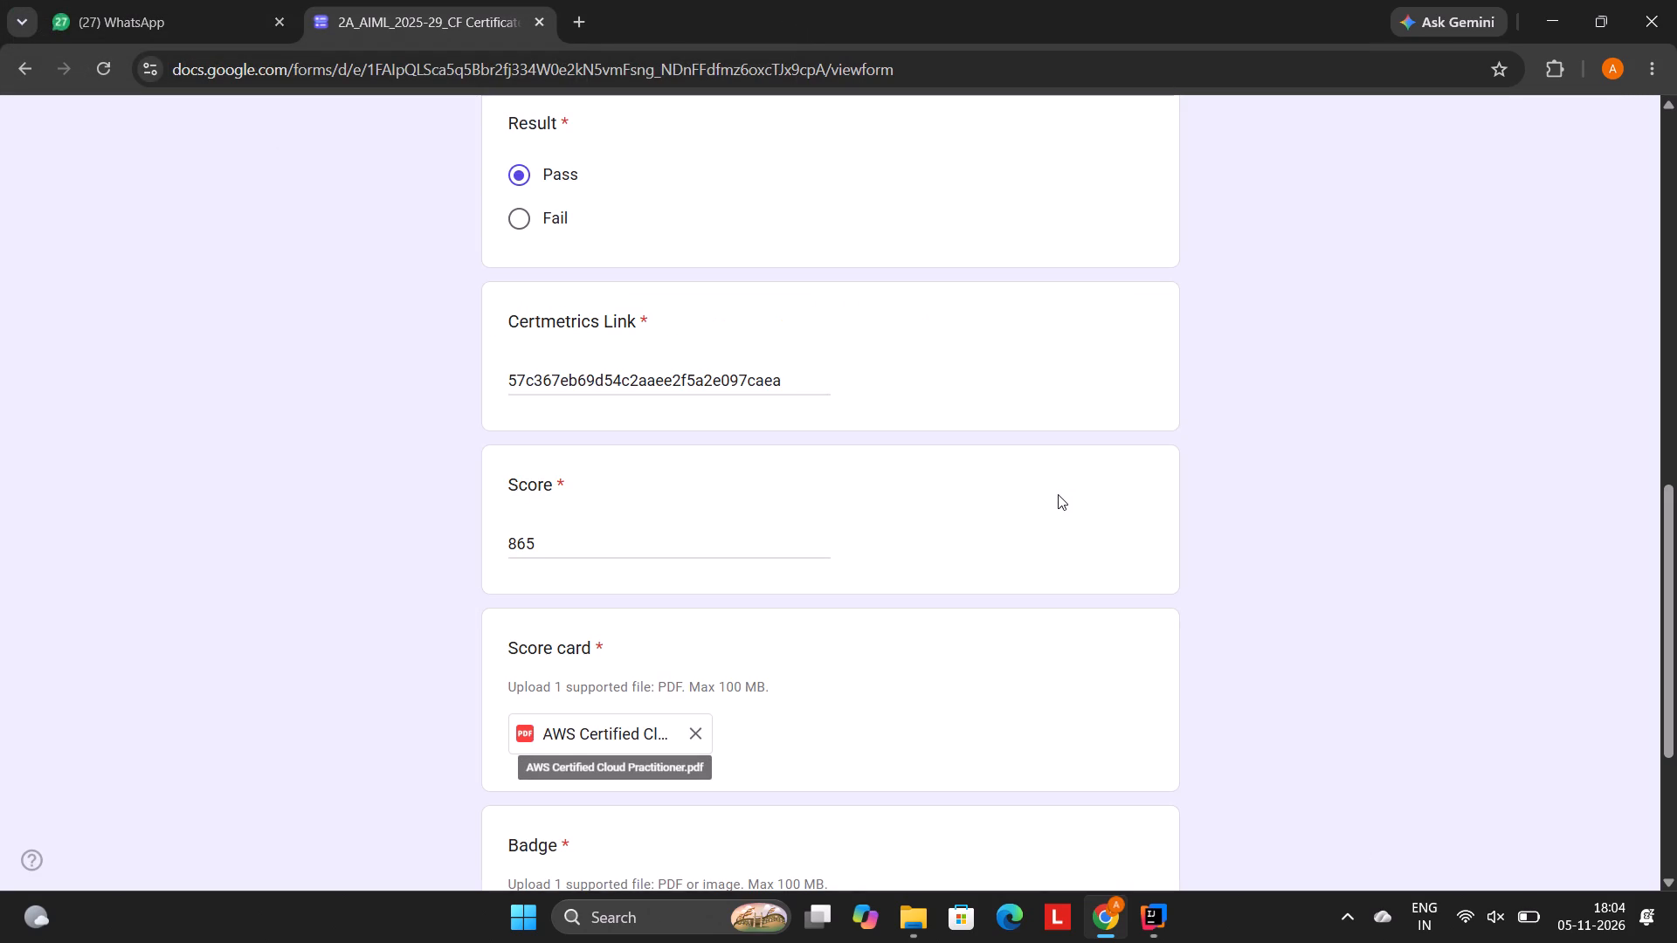
Open the uploaded Score card file to check that it is the exam results notice.
left_click(617, 725)
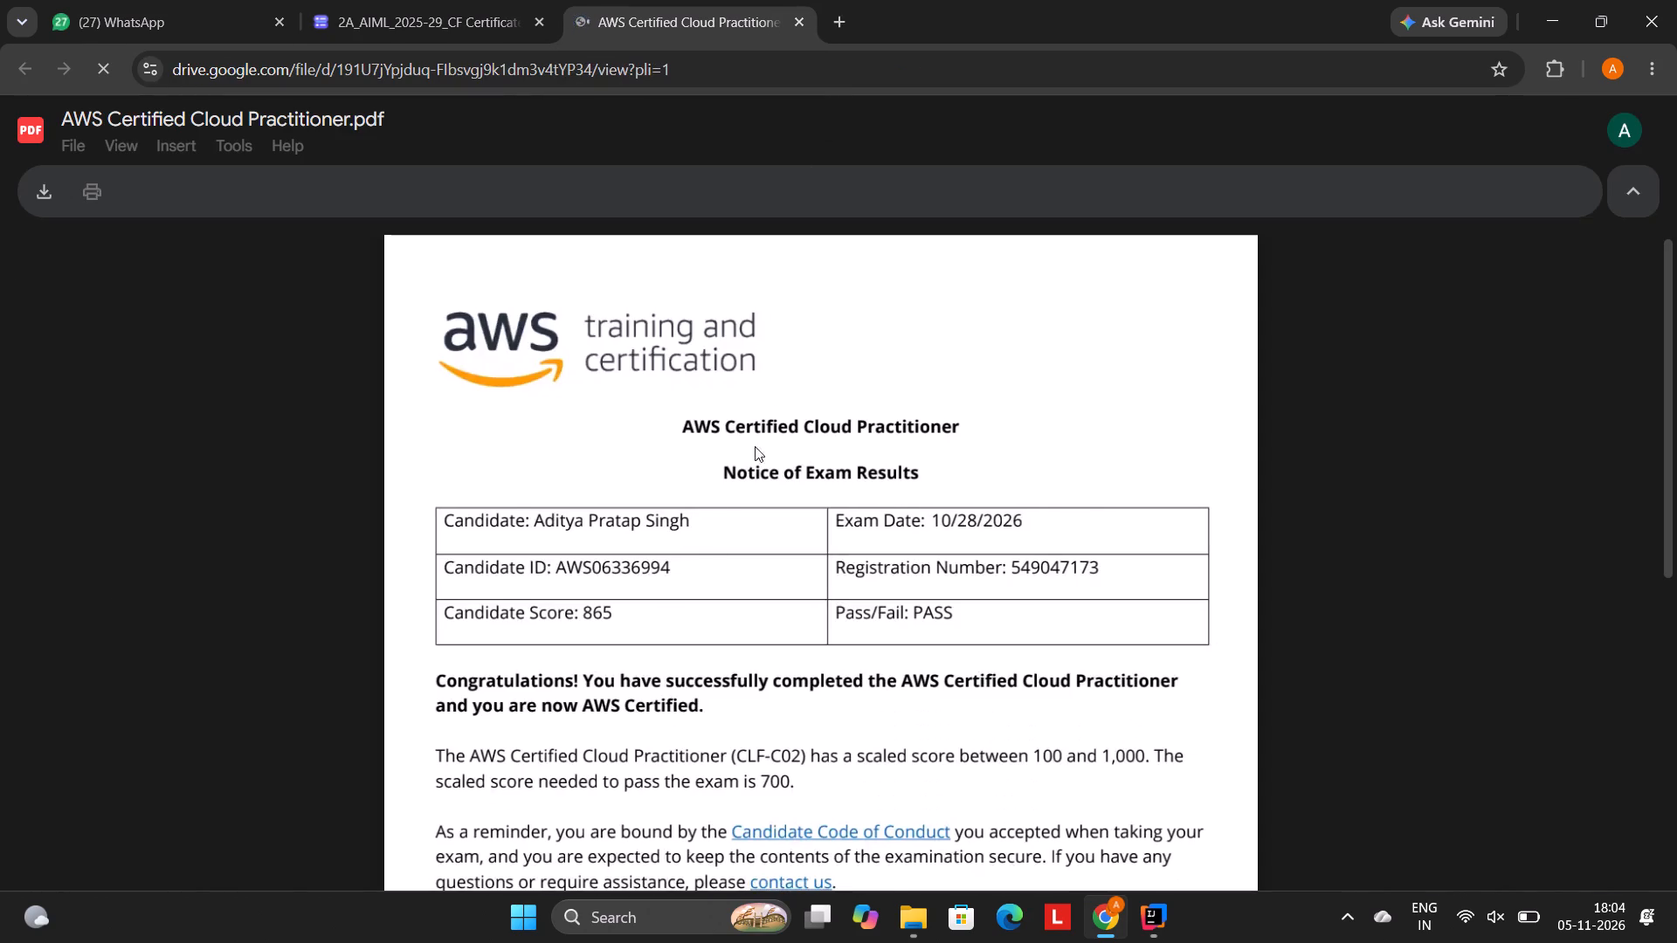
scroll(717, 583, "down", 1)
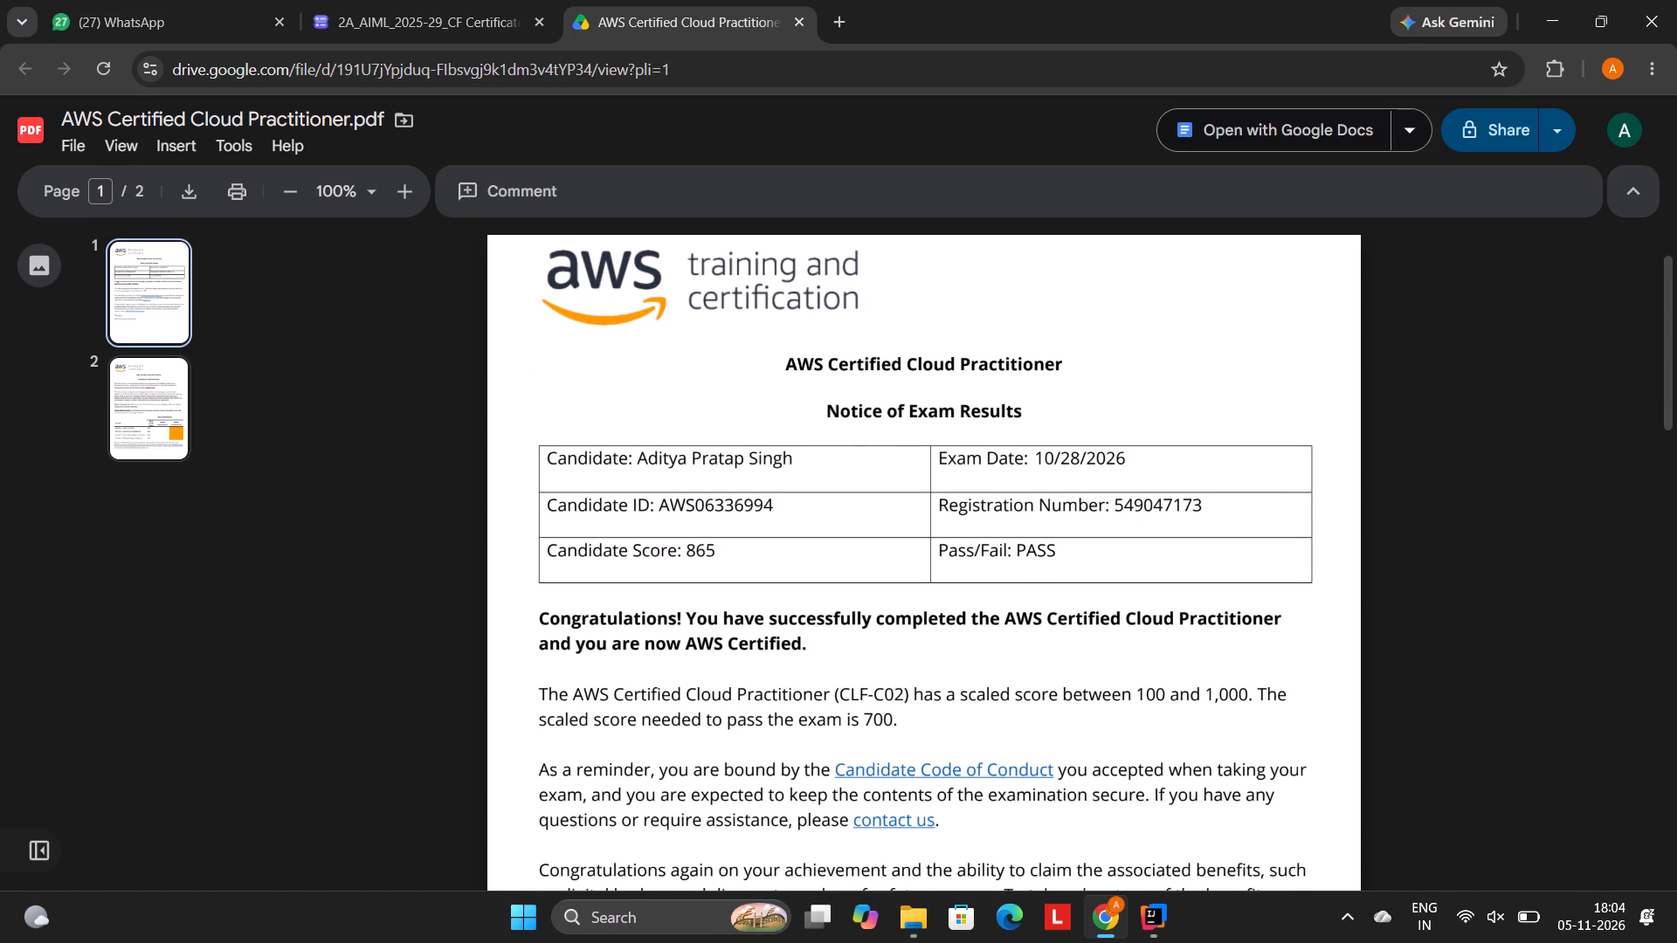
scroll(717, 583, "down", 1)
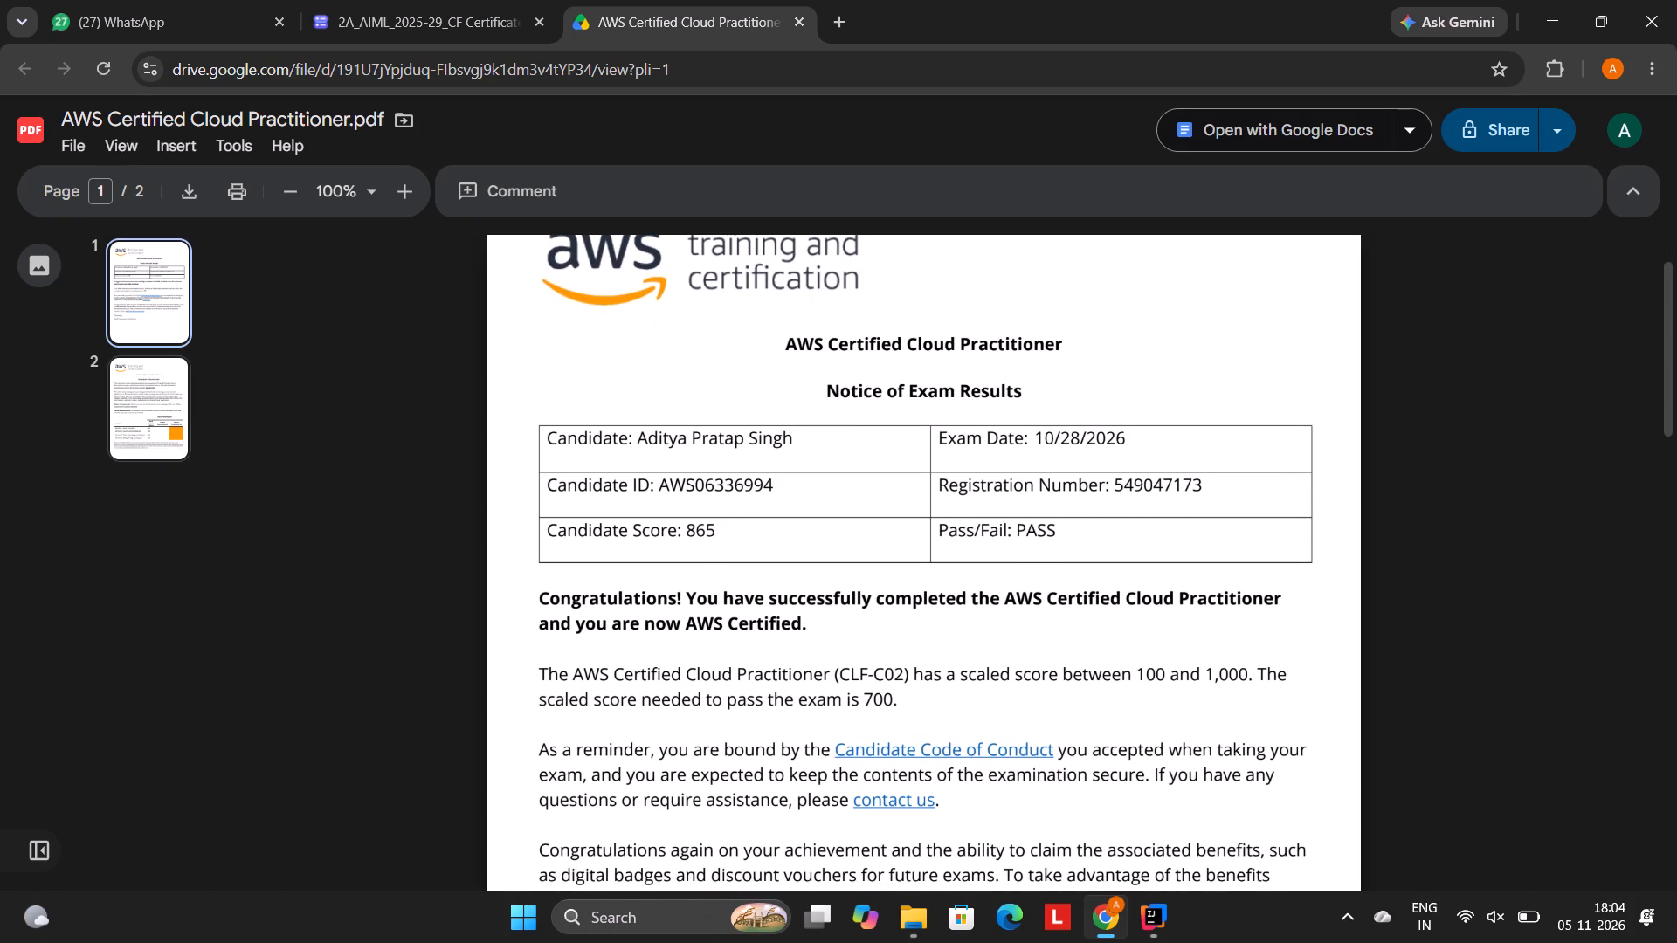
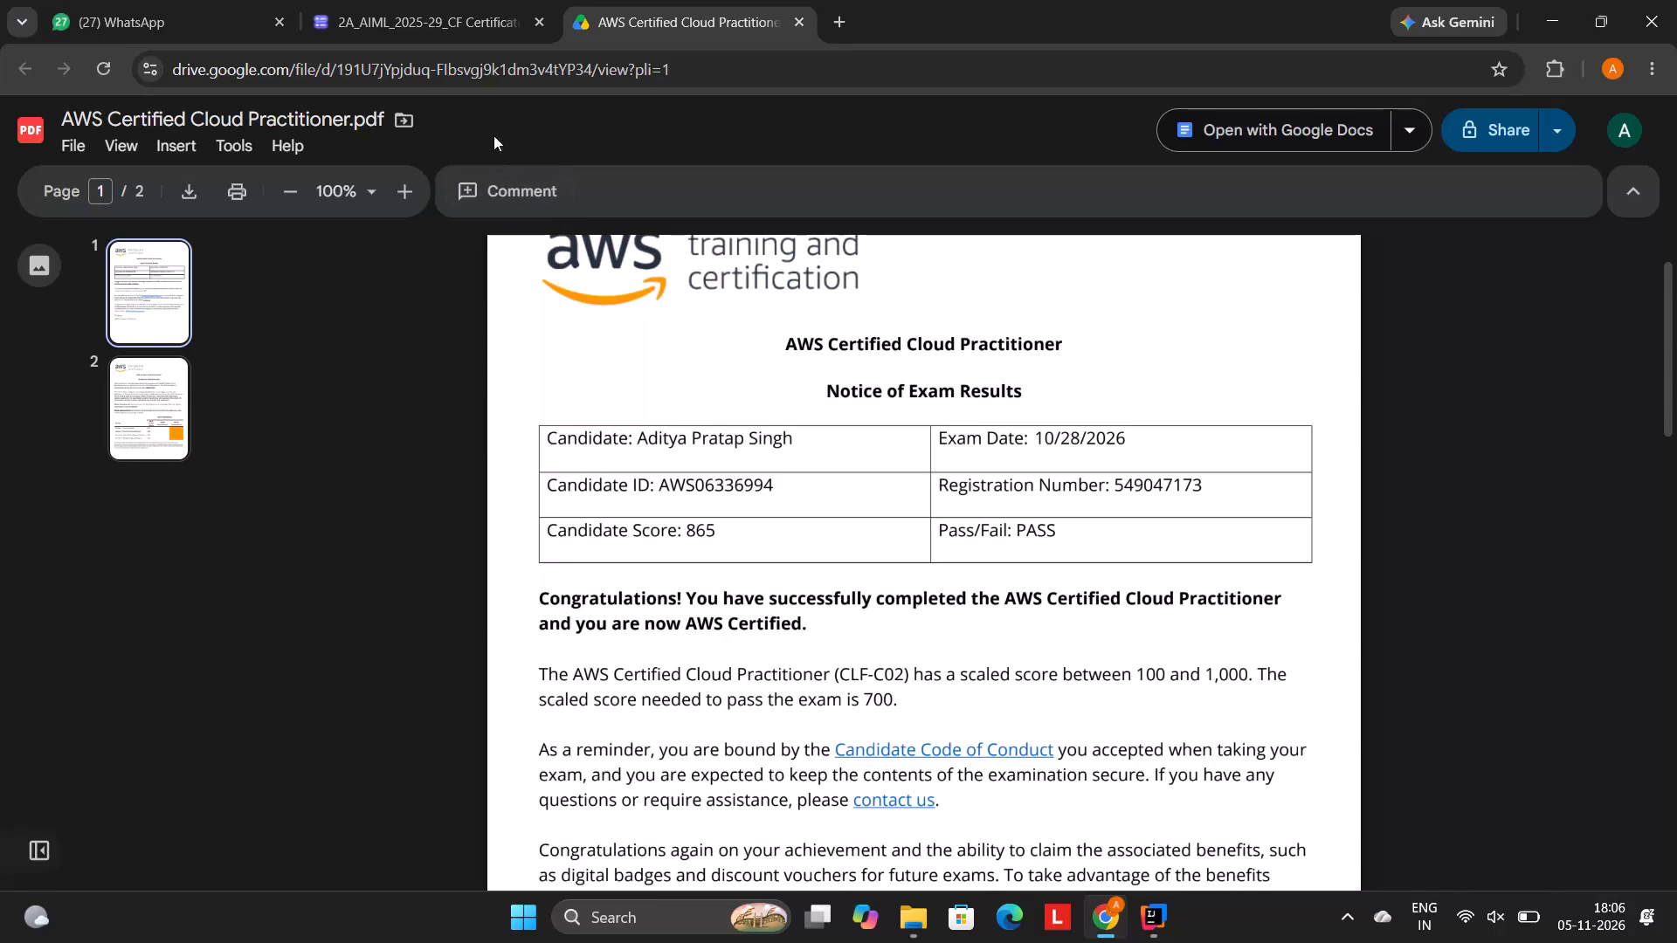
Copy the form's Certmetrics Link value, search the web for it in a new tab, review the results and close the tab.
left_click(456, 24)
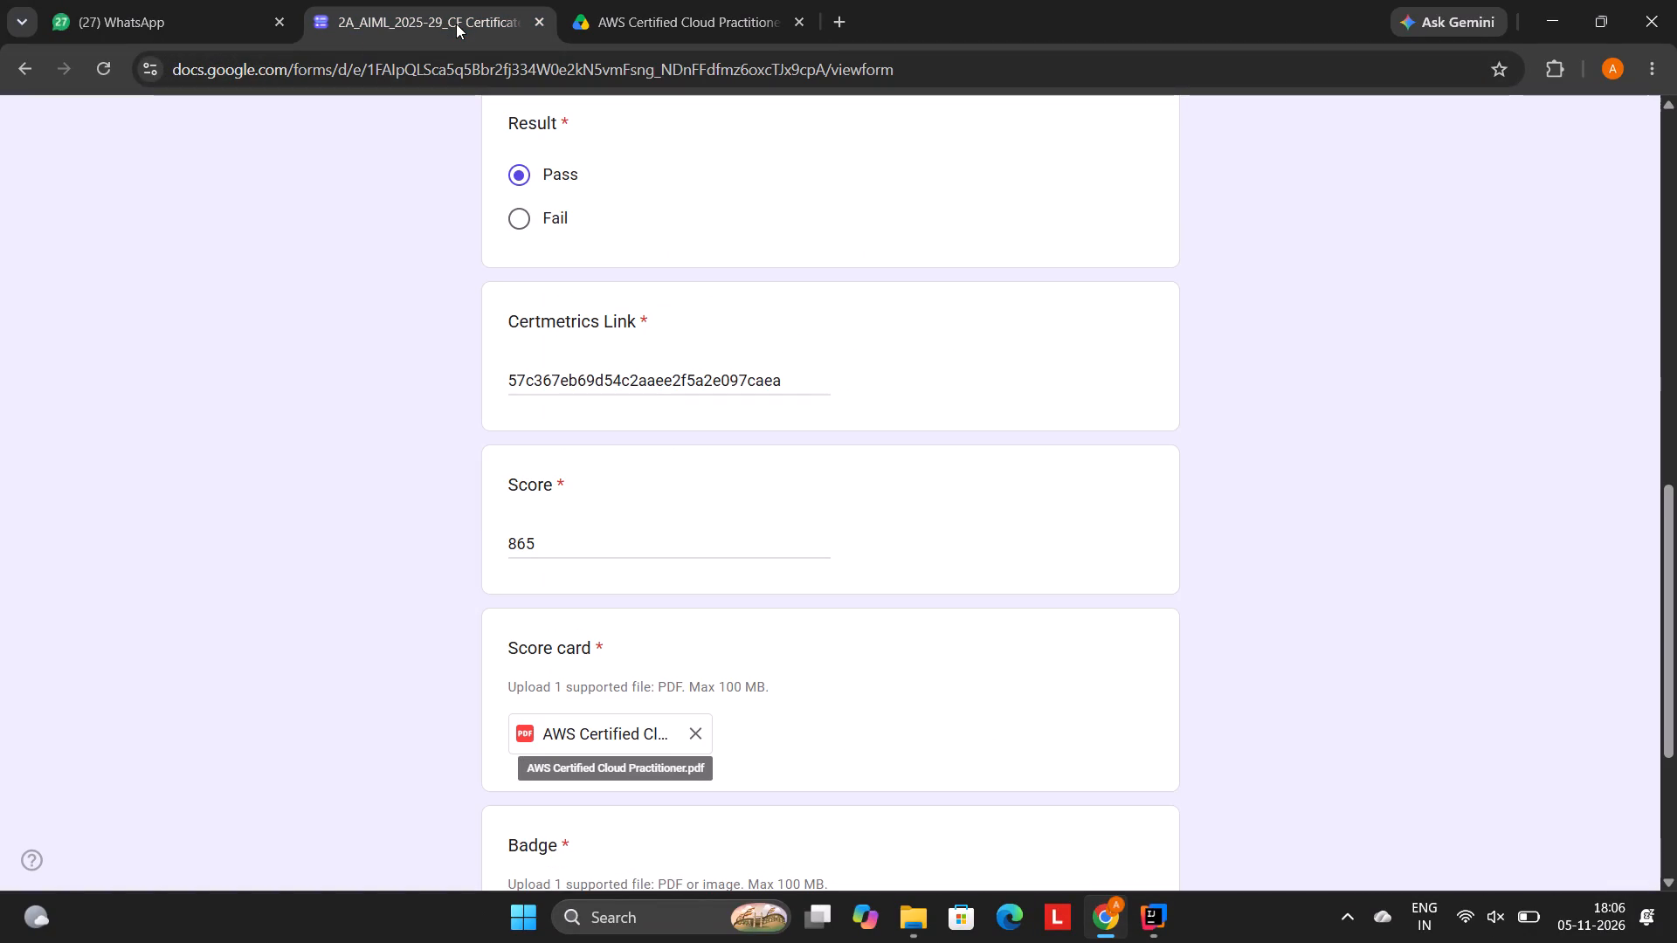
left_click_drag(508, 368, 693, 359)
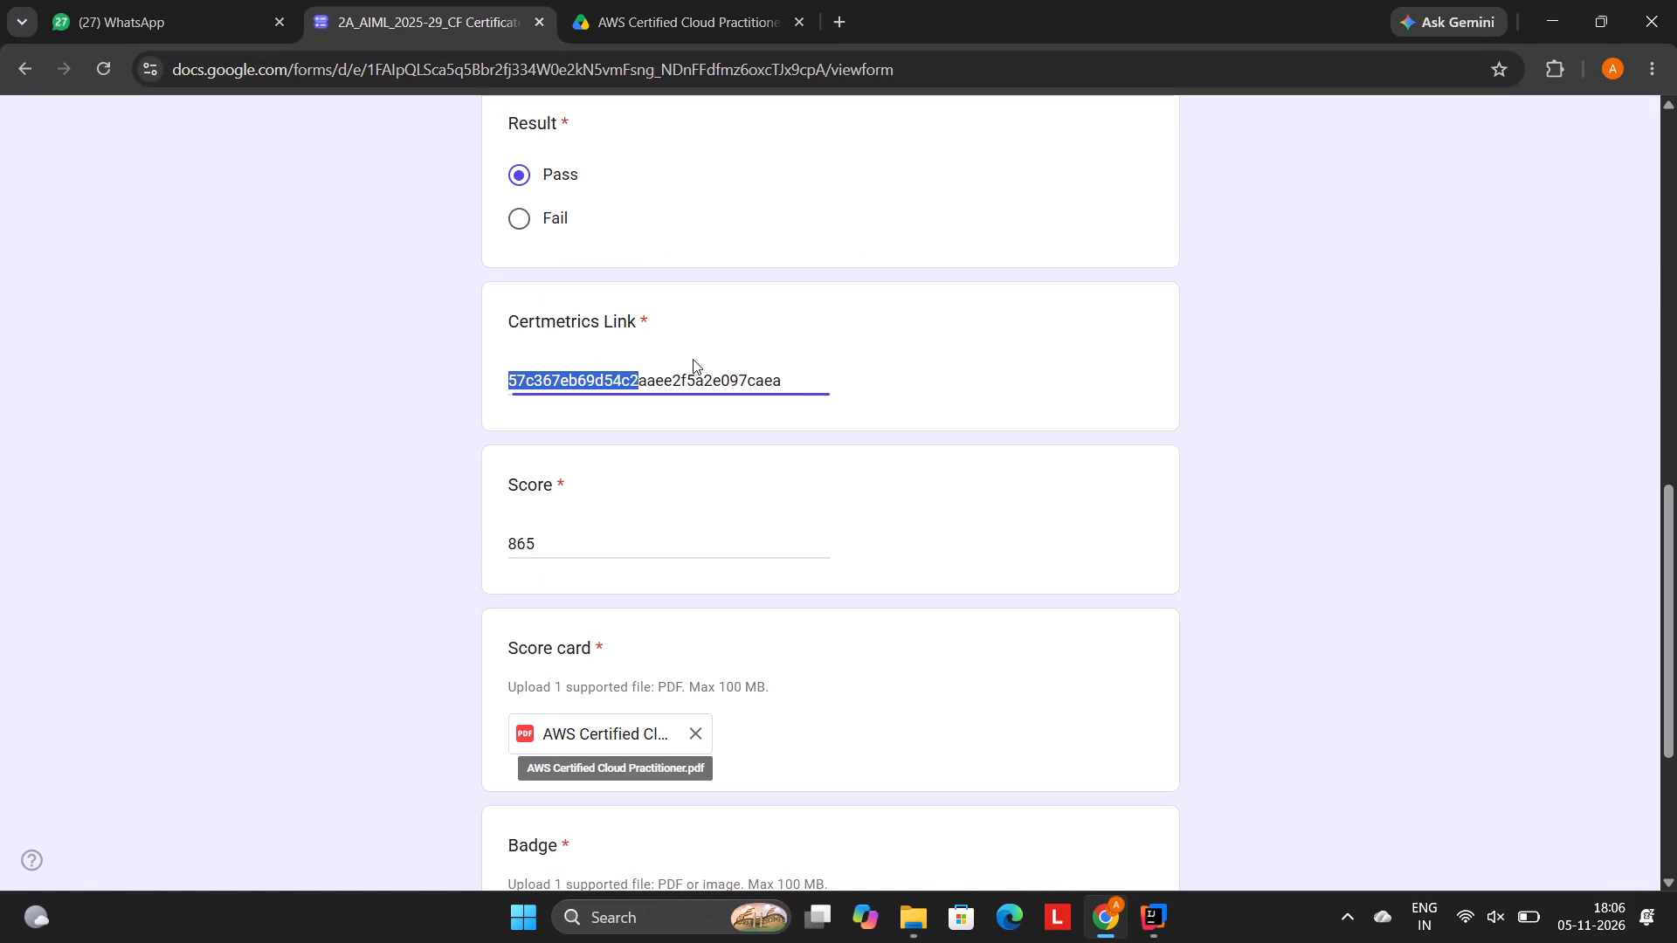
left_click_drag(693, 359, 863, 361)
key("ctrl+c")
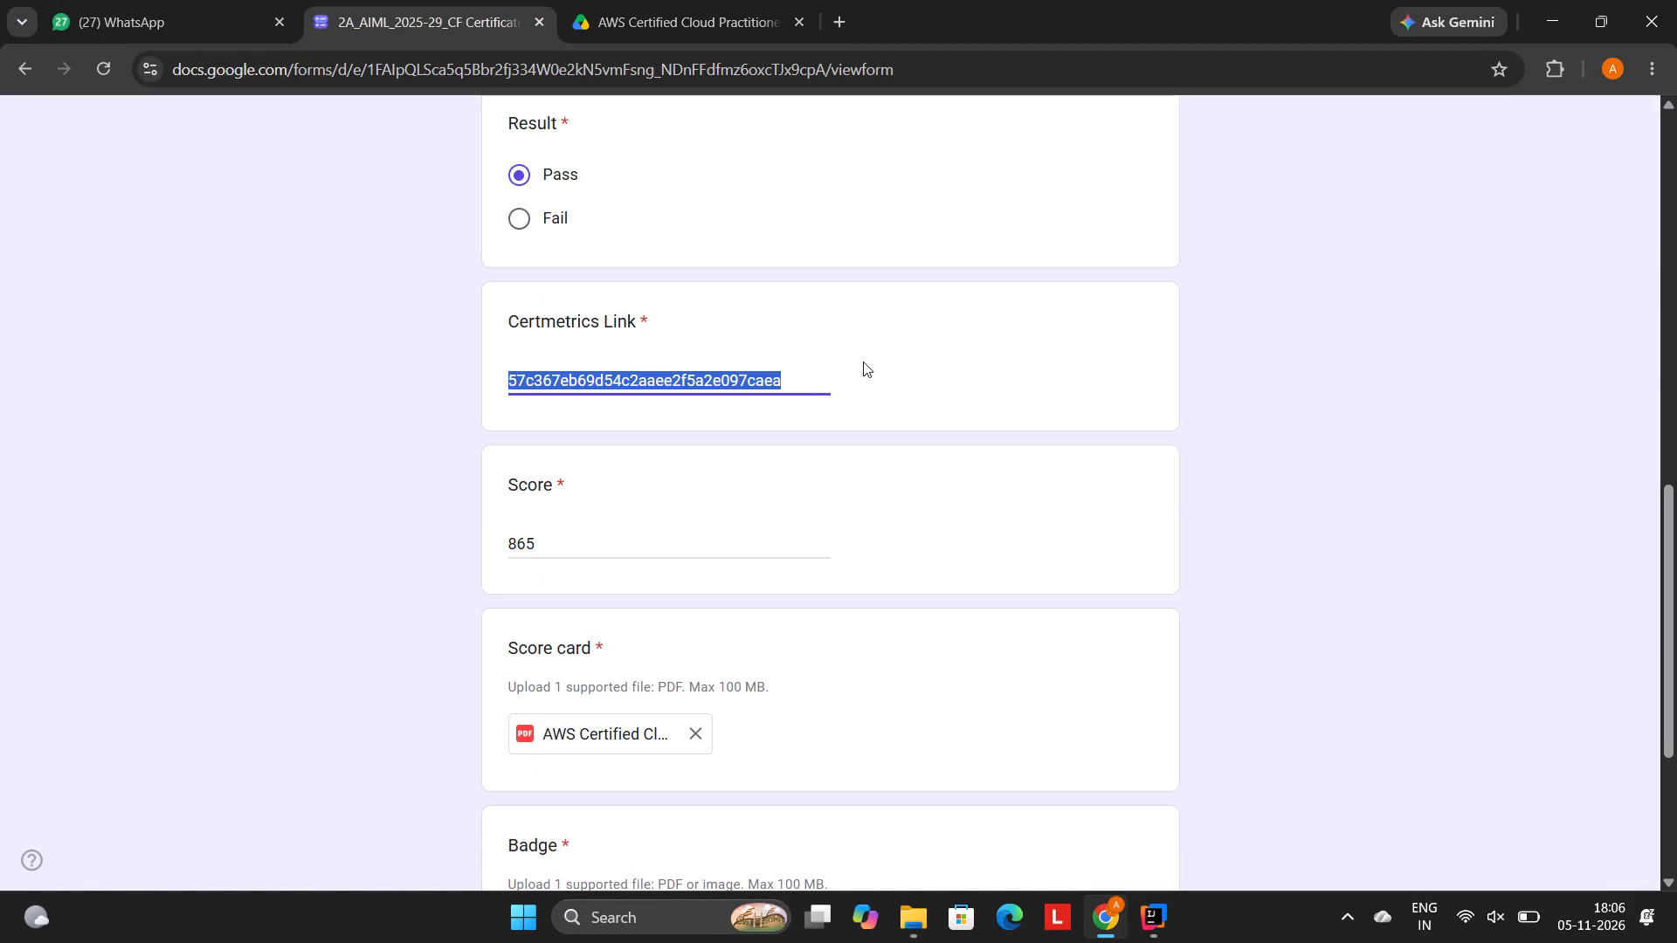
left_click(840, 24)
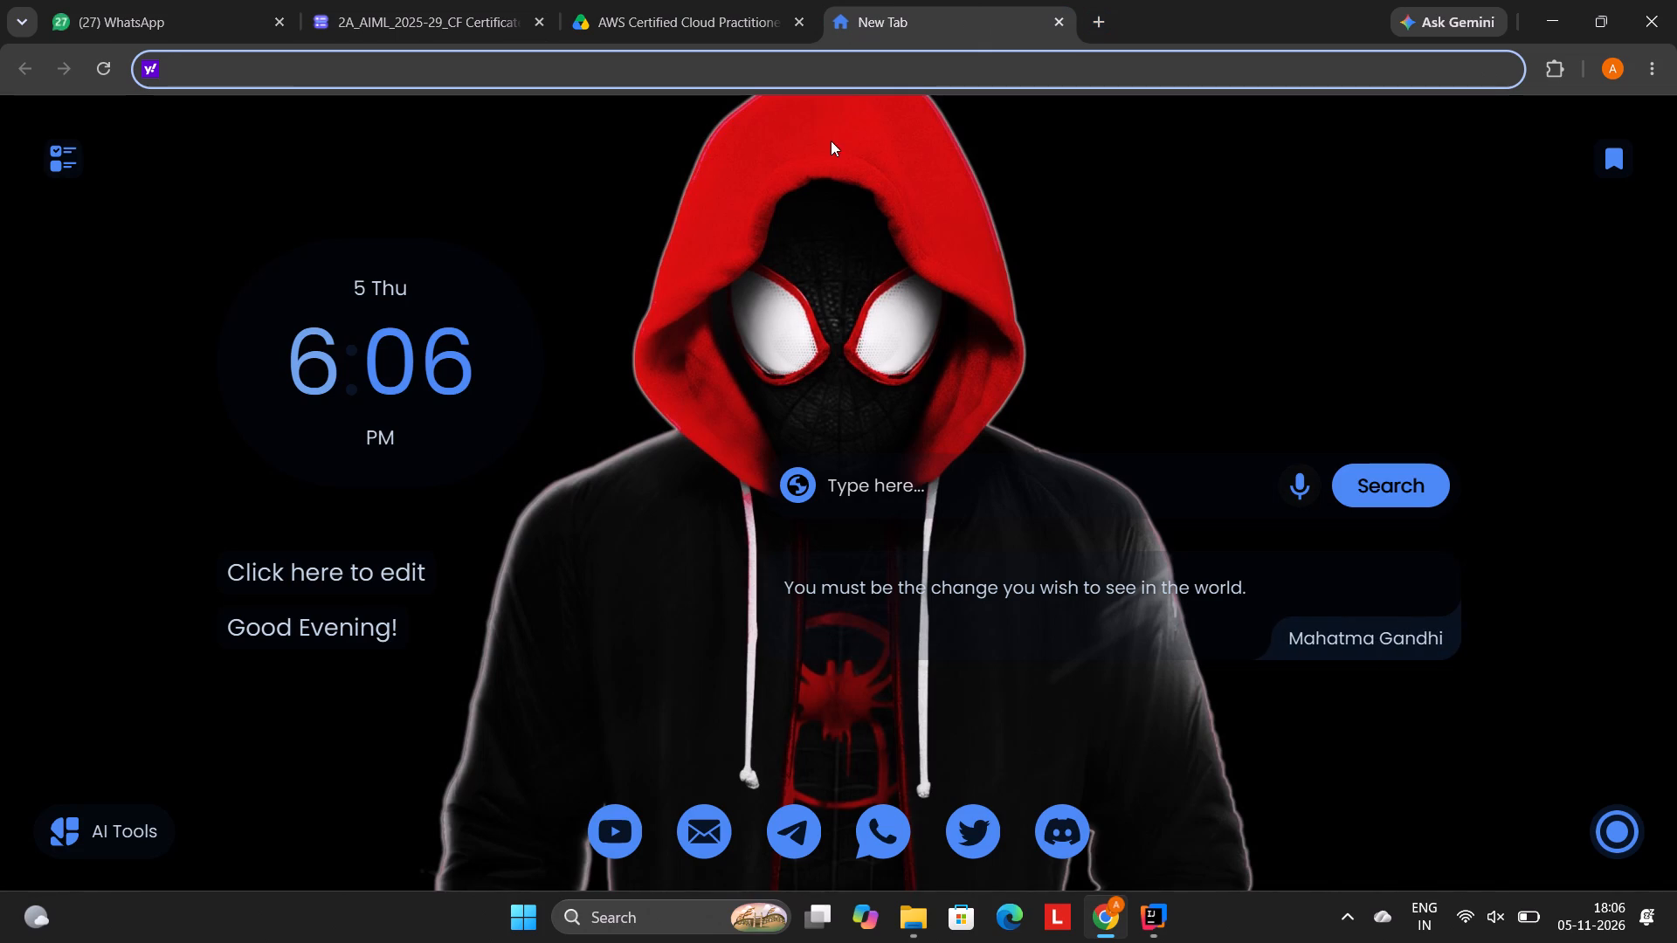
key("ctrl+v")
key("Return")
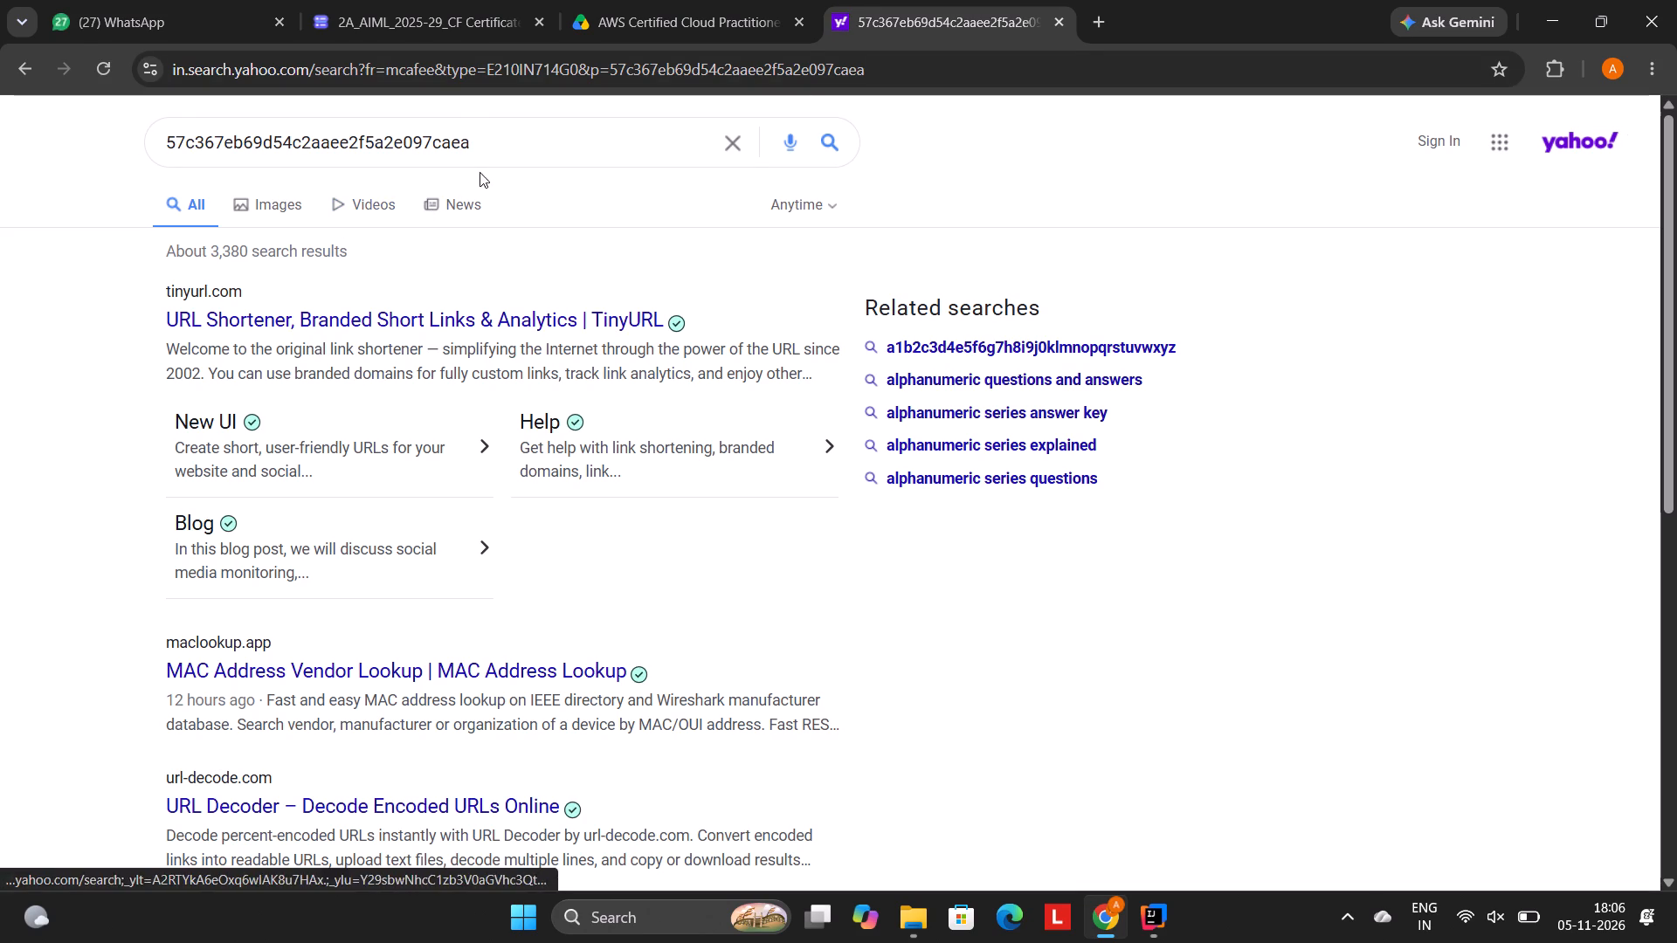
scroll(438, 415, "down", 3)
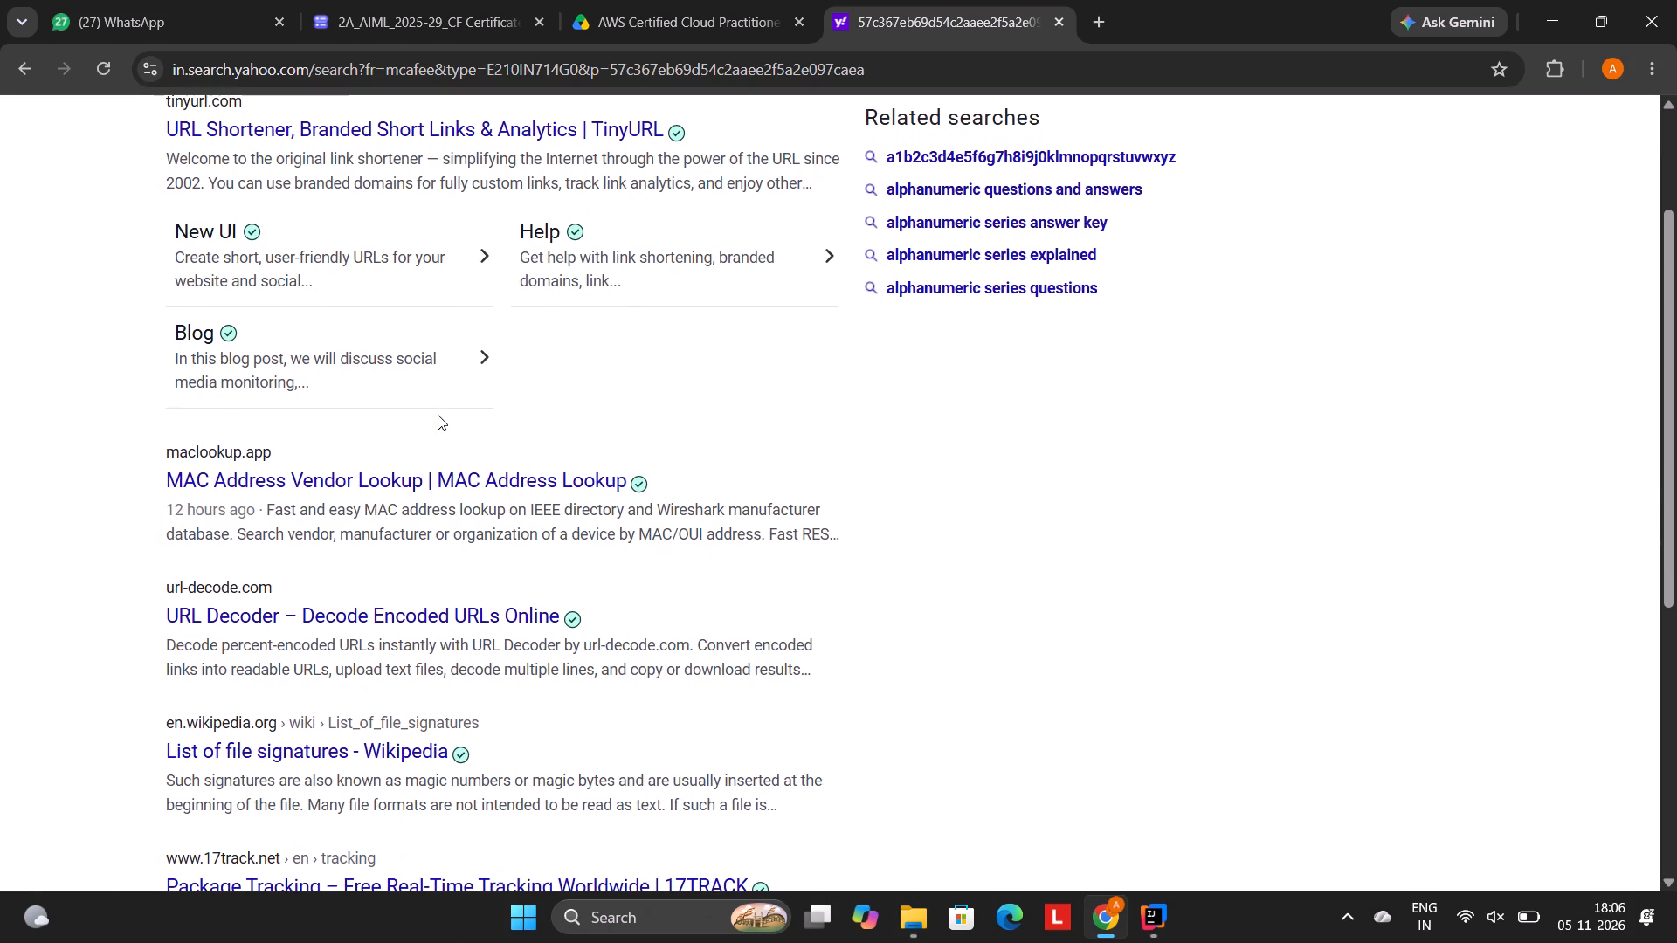
left_click(1059, 16)
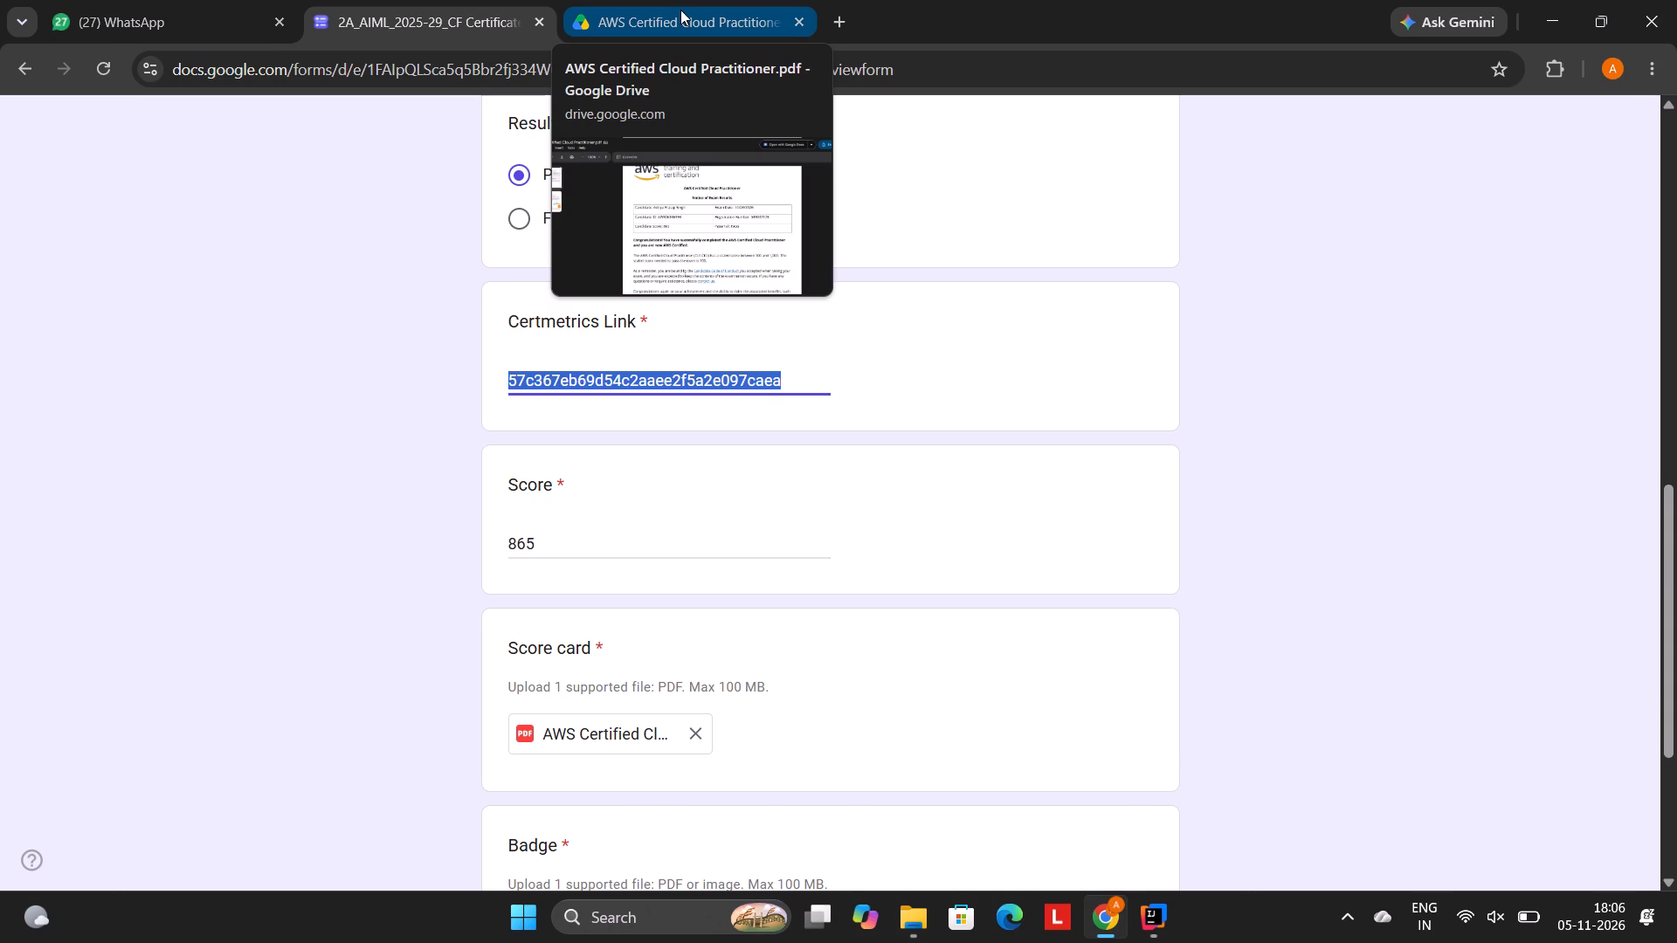
Re-examine the Notice of Exam Results in the opened score card PDF for certificate link details.
left_click(680, 10)
scroll(760, 561, "down", 2)
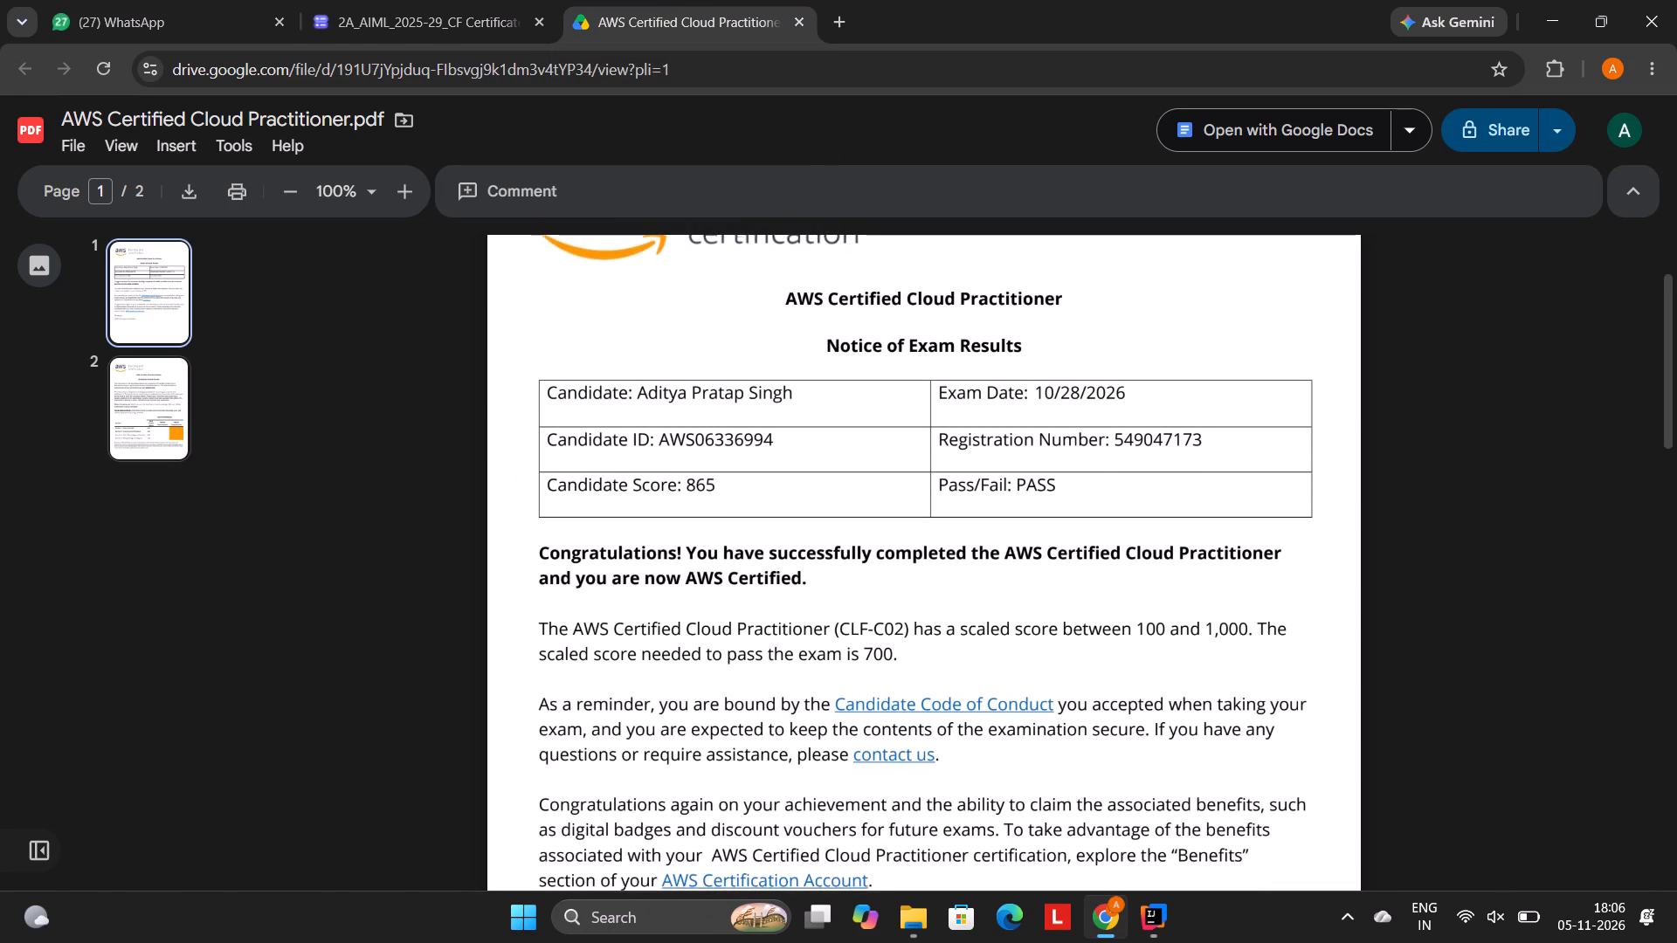
scroll(760, 561, "down", 6)
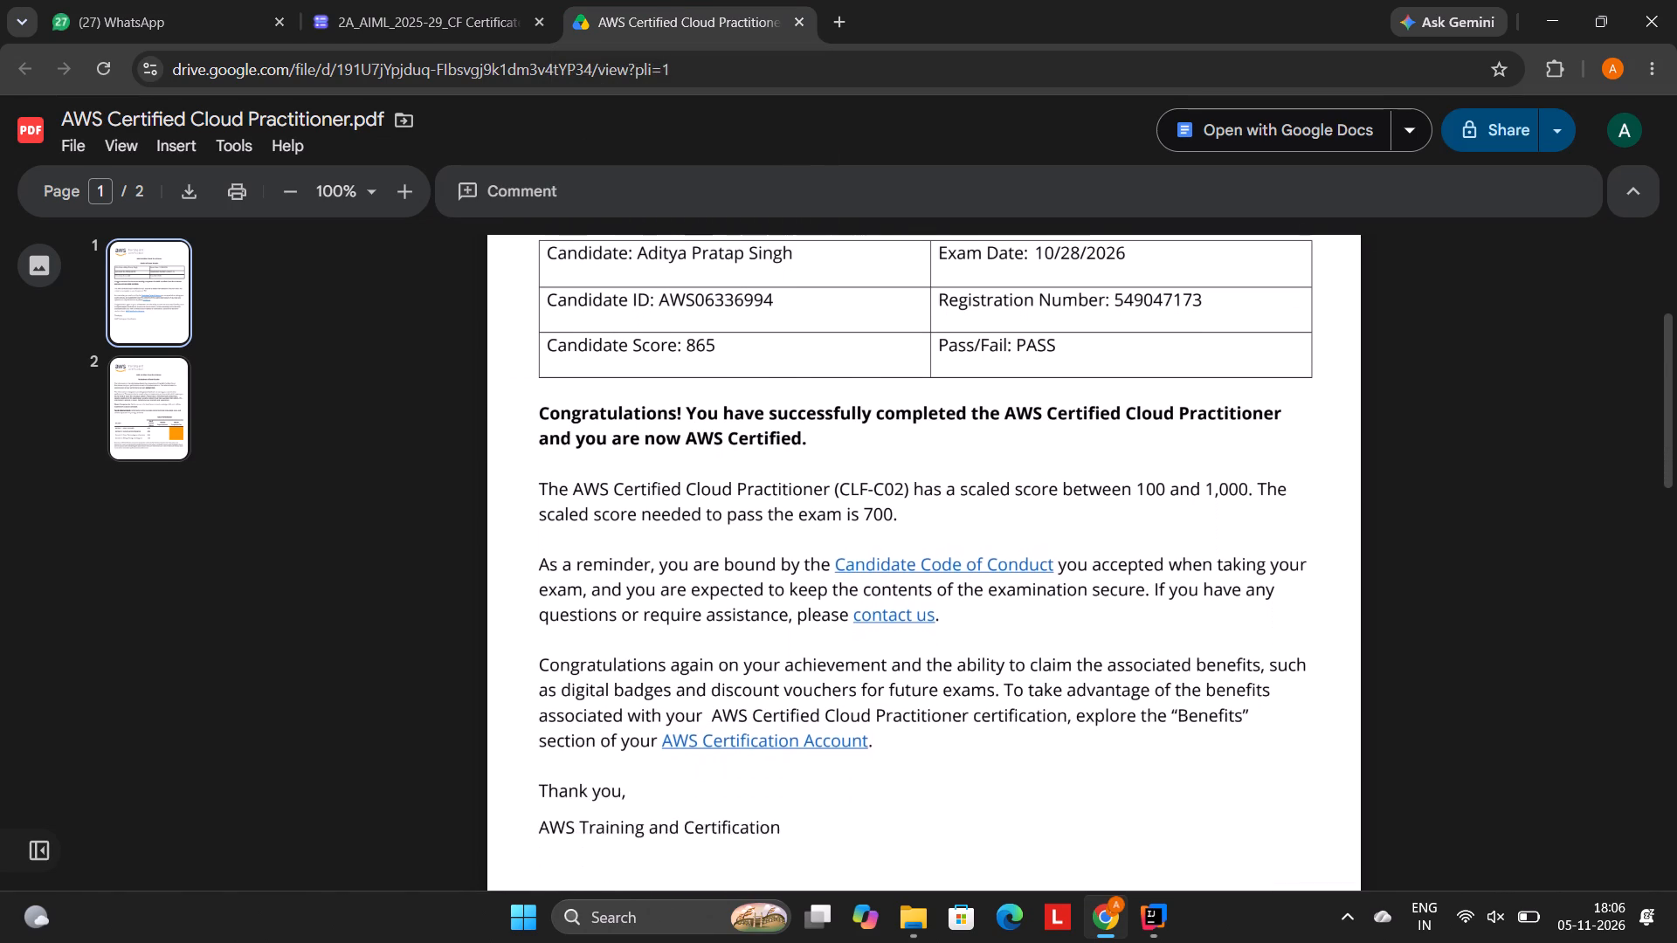
scroll(760, 561, "down", 8)
scroll(760, 561, "up", 7)
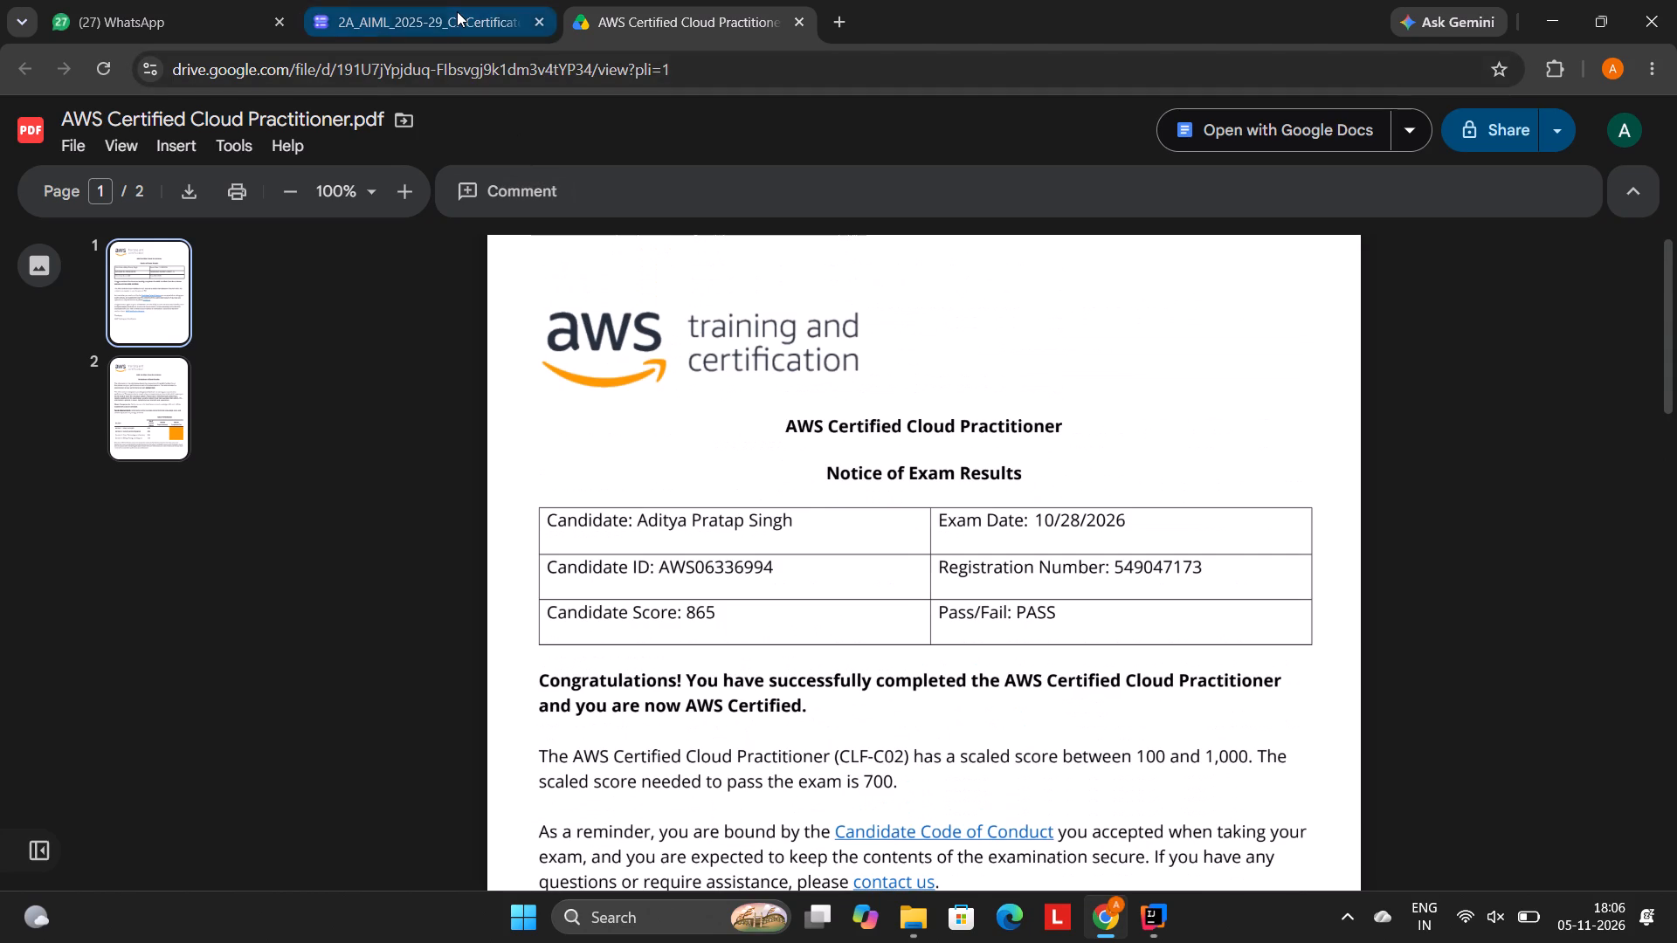
Upload the aws-certified-cloud-practitioner image from Downloads as the Badge file in the form.
left_click(457, 11)
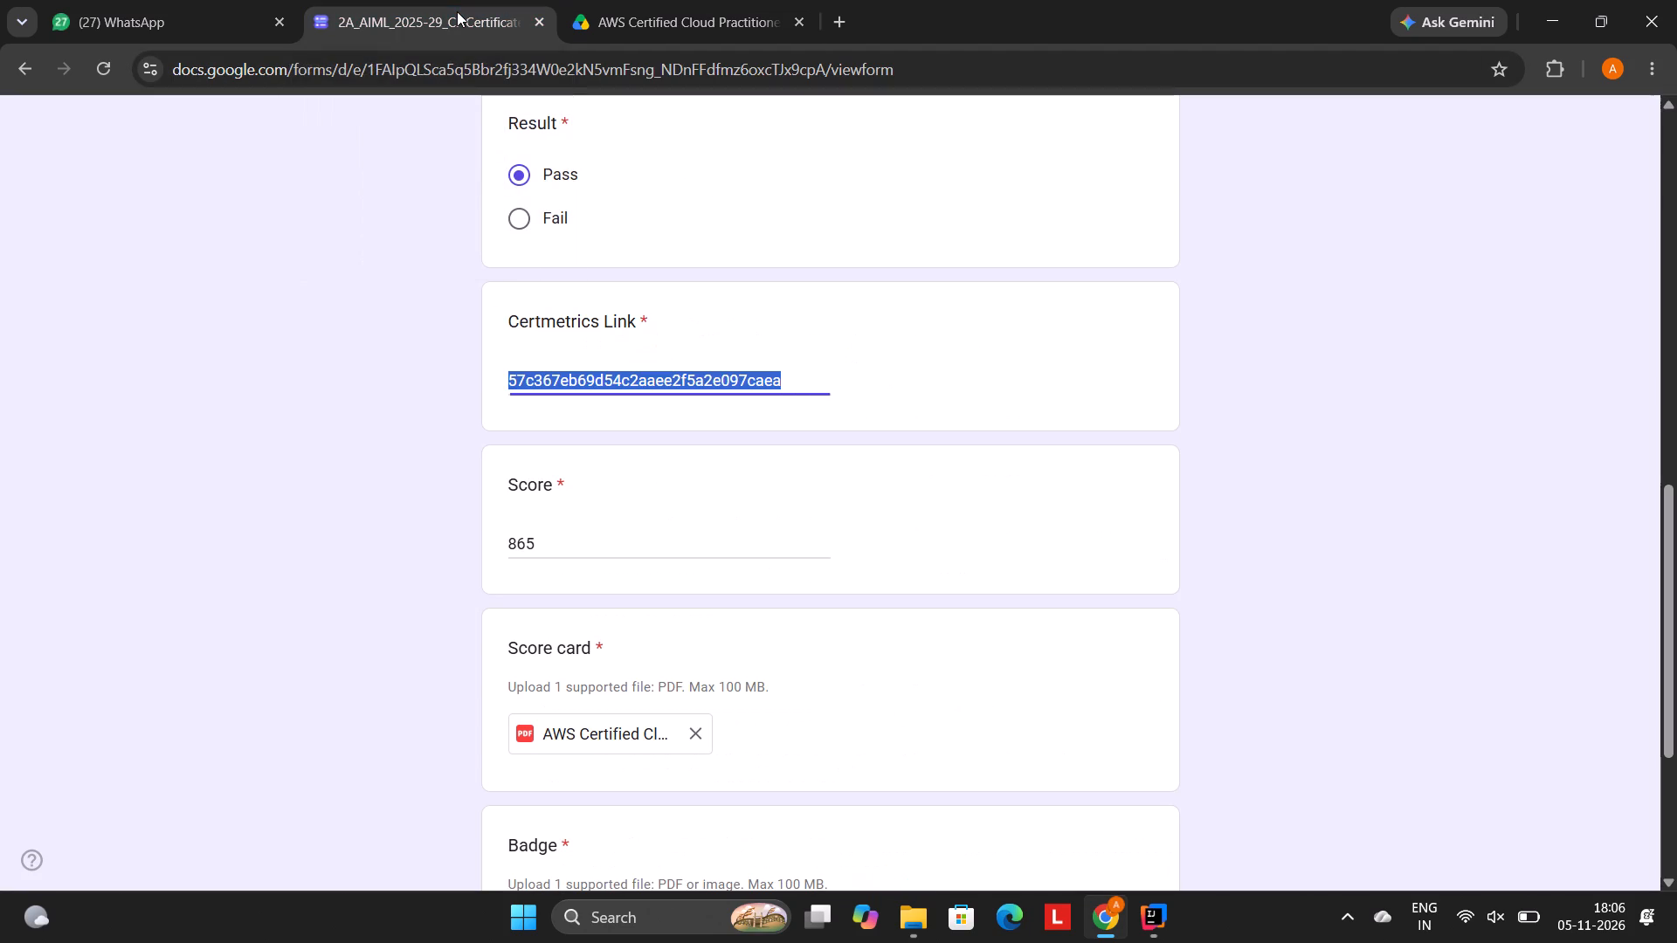
left_click(670, 499)
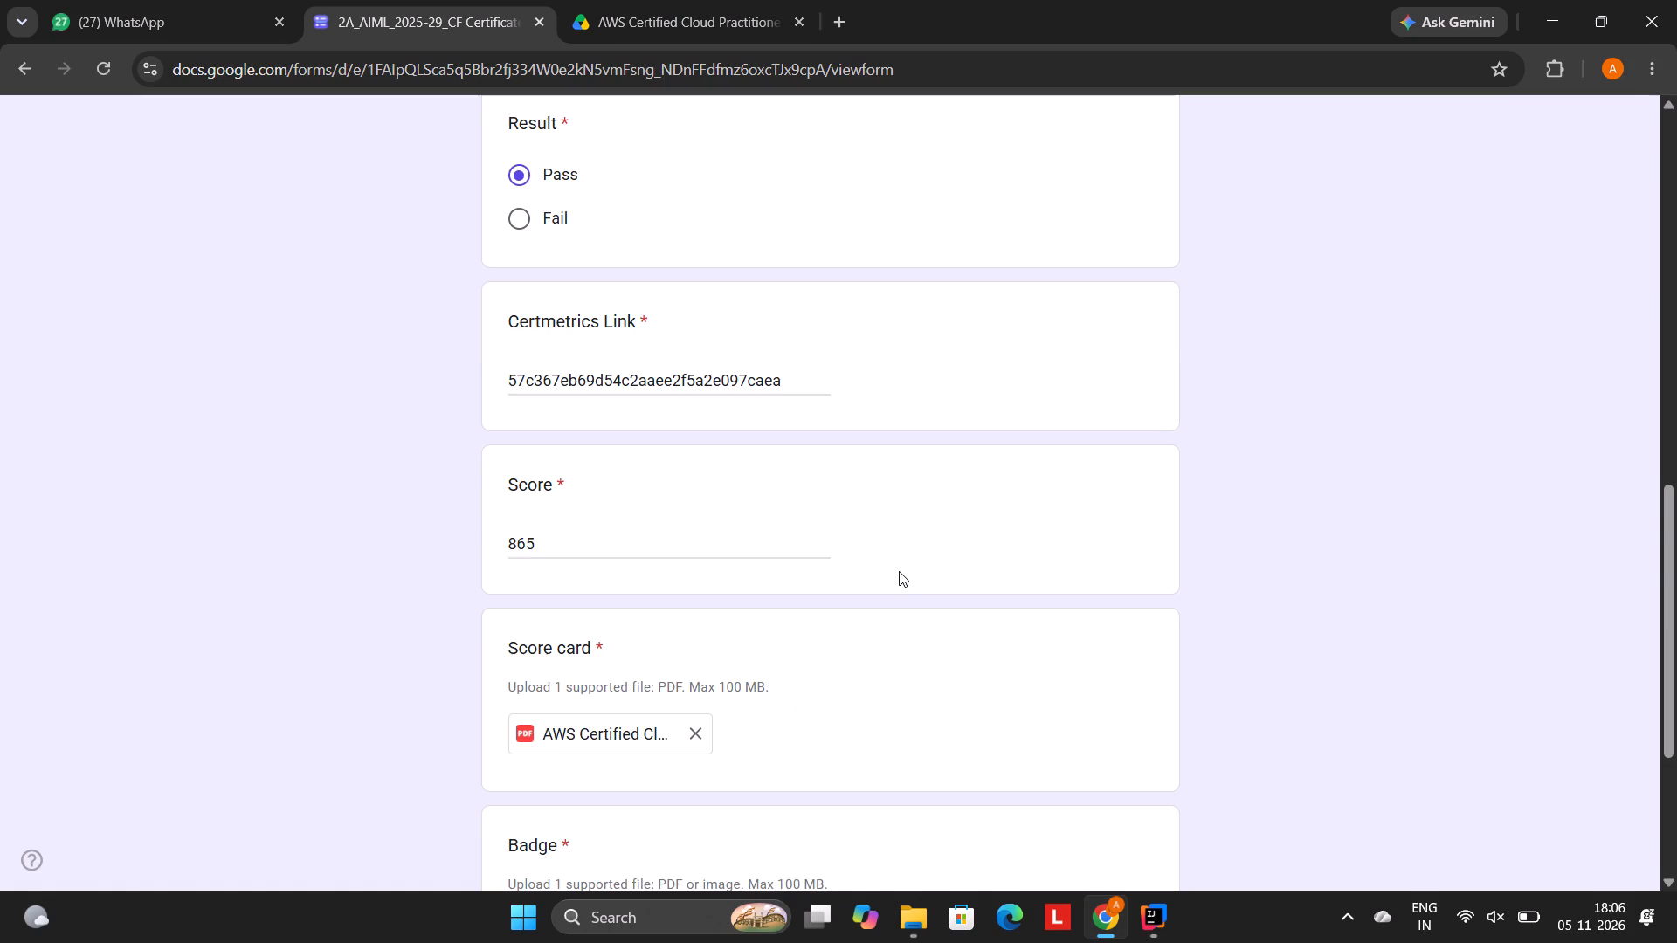
scroll(899, 571, "down", 3)
left_click(595, 586)
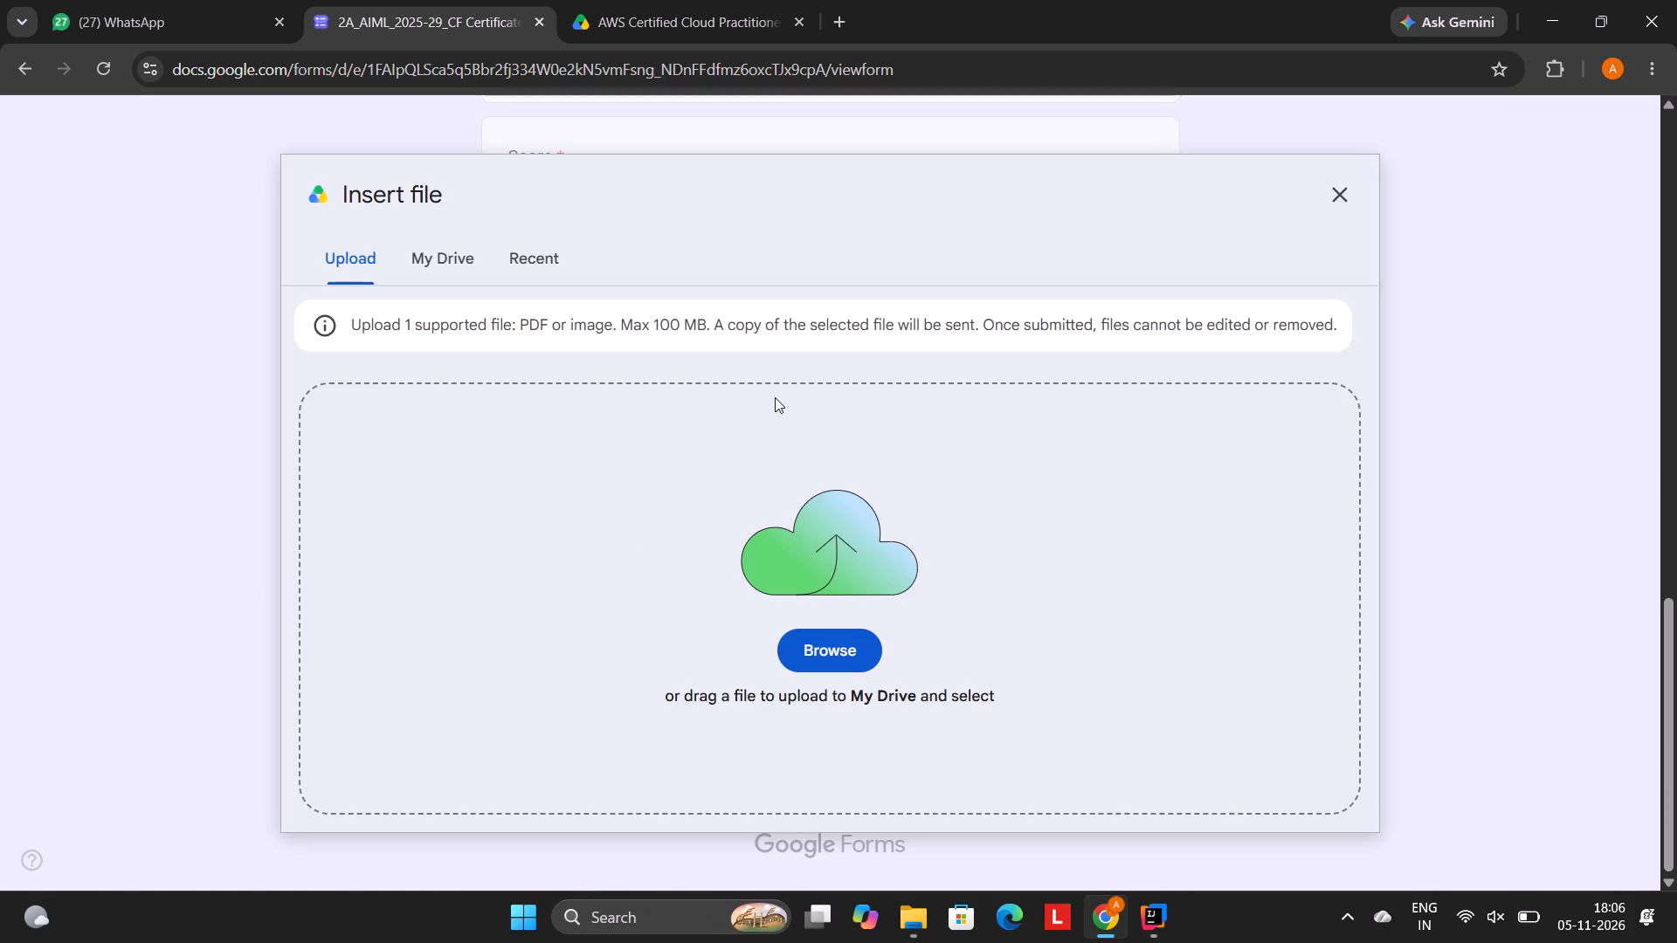
left_click(822, 636)
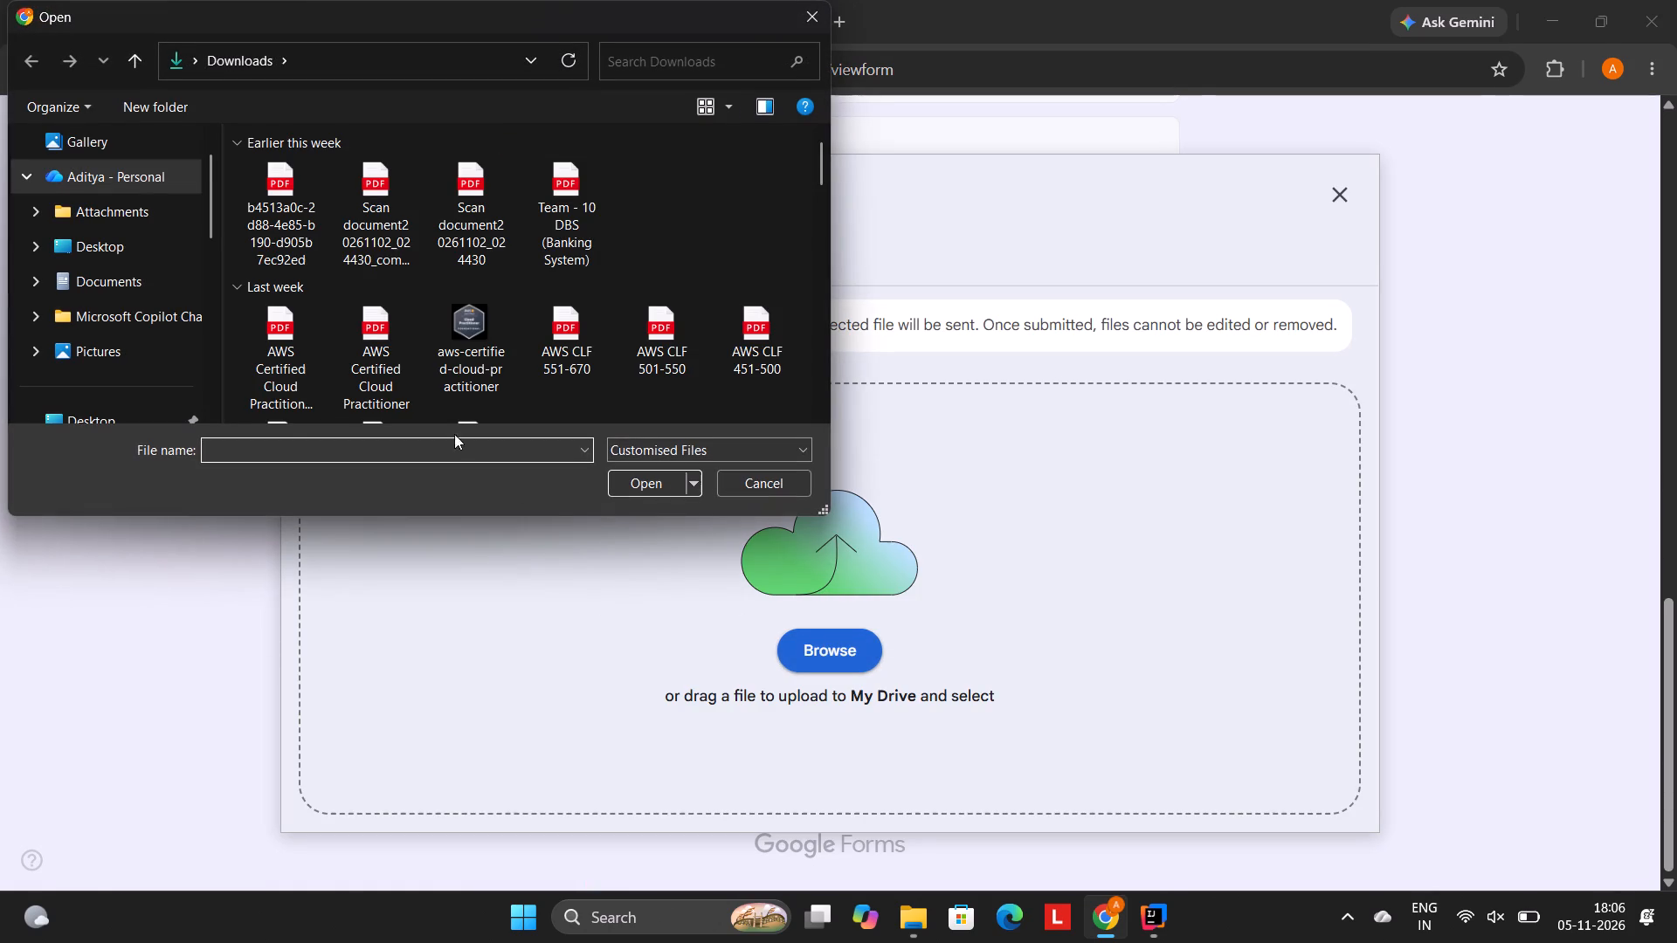
double_click(485, 364)
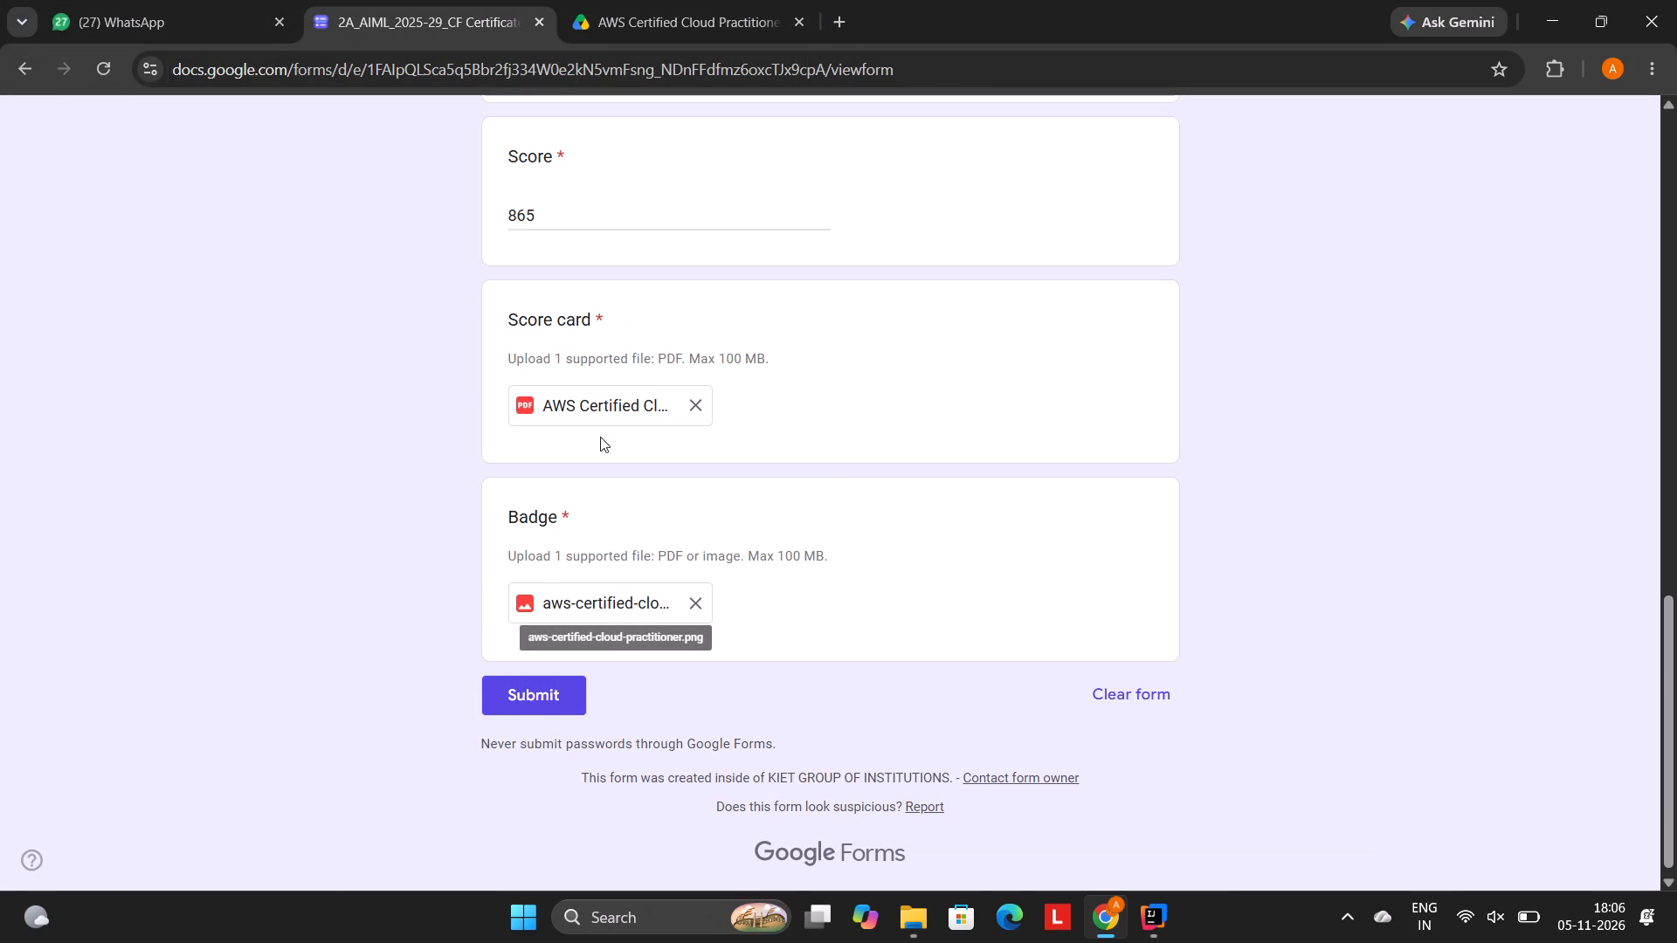
Open the uploaded Badge file to check its image, and return to the form's Certmetrics Link answer.
left_click(718, 5)
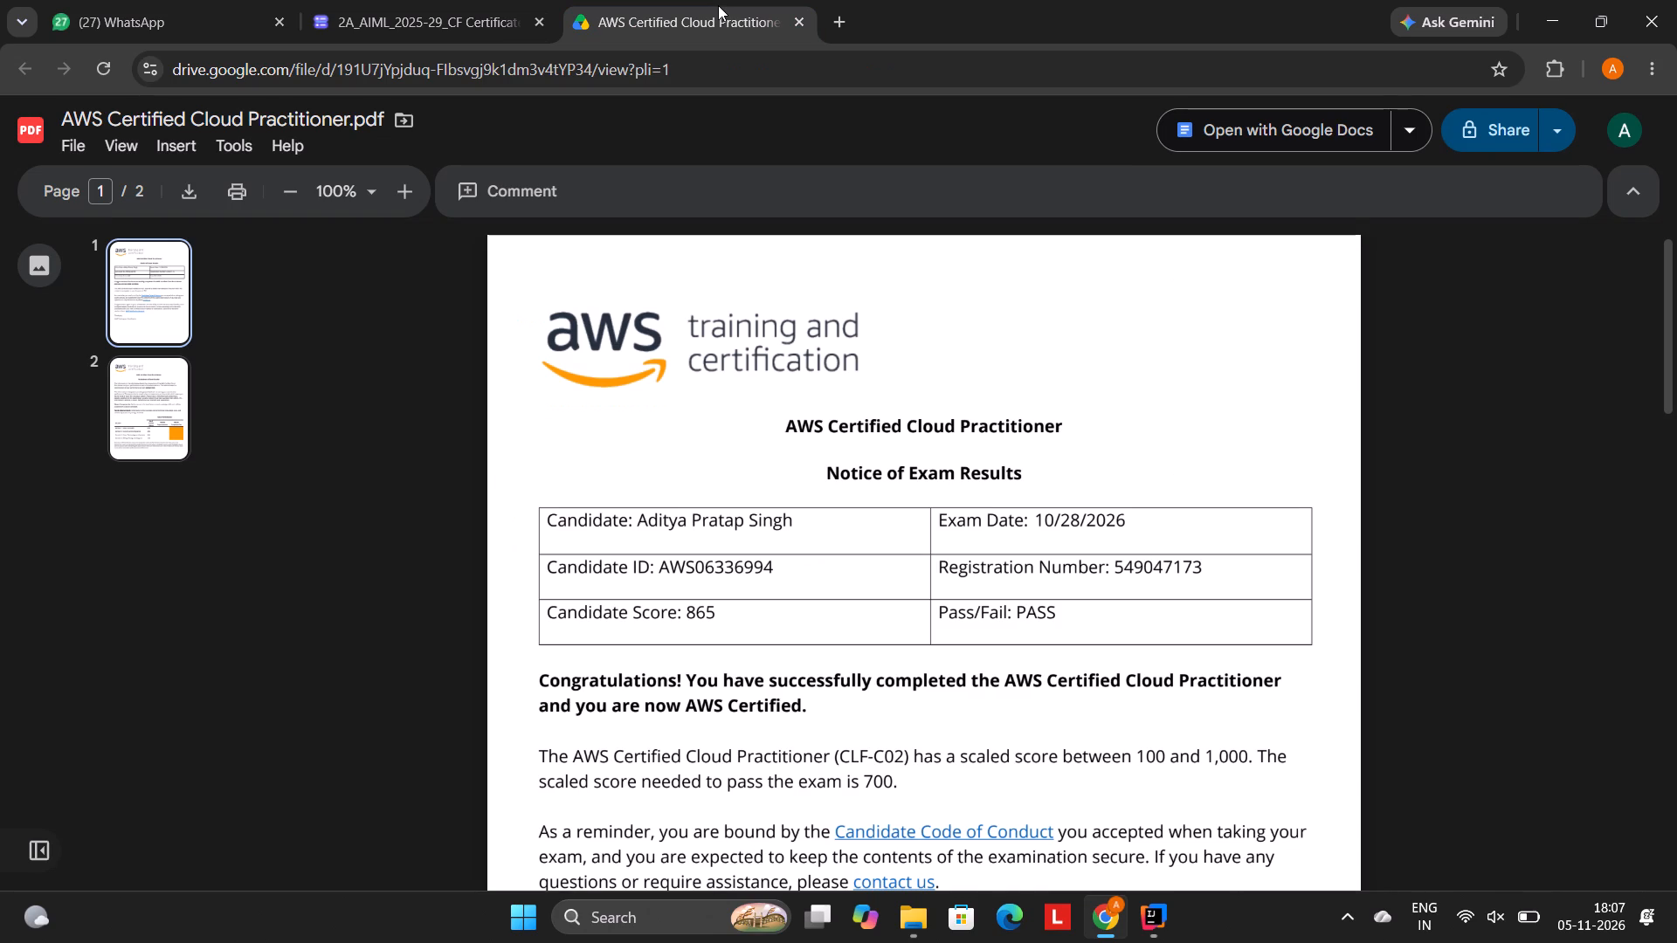
left_click(483, 17)
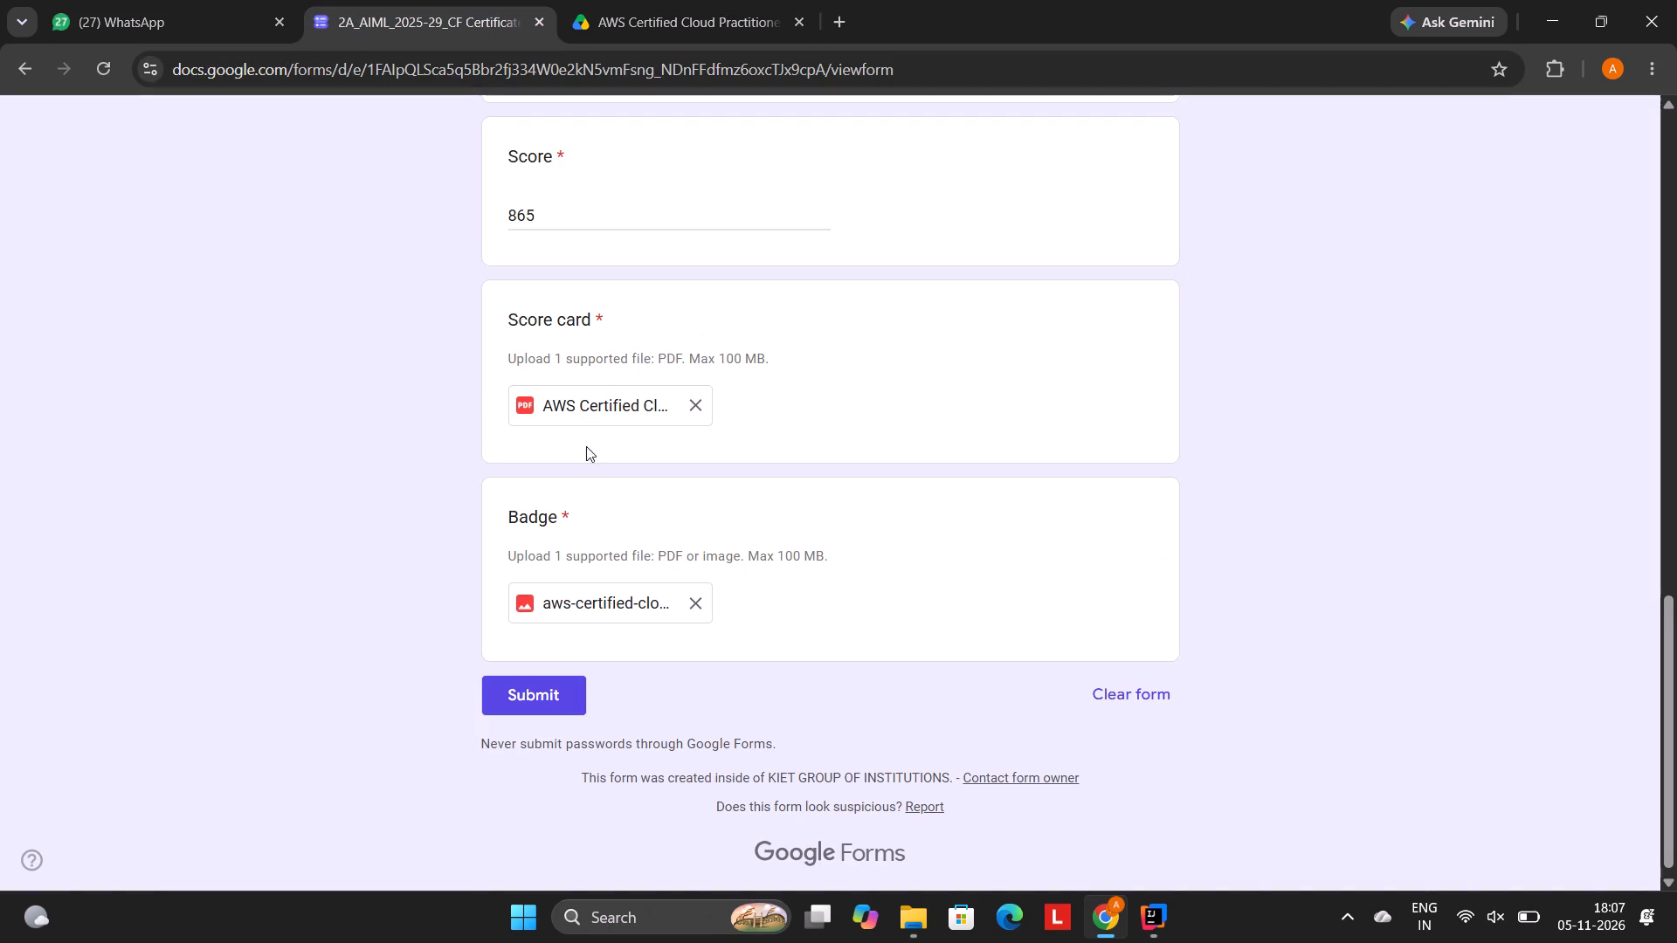
left_click(597, 594)
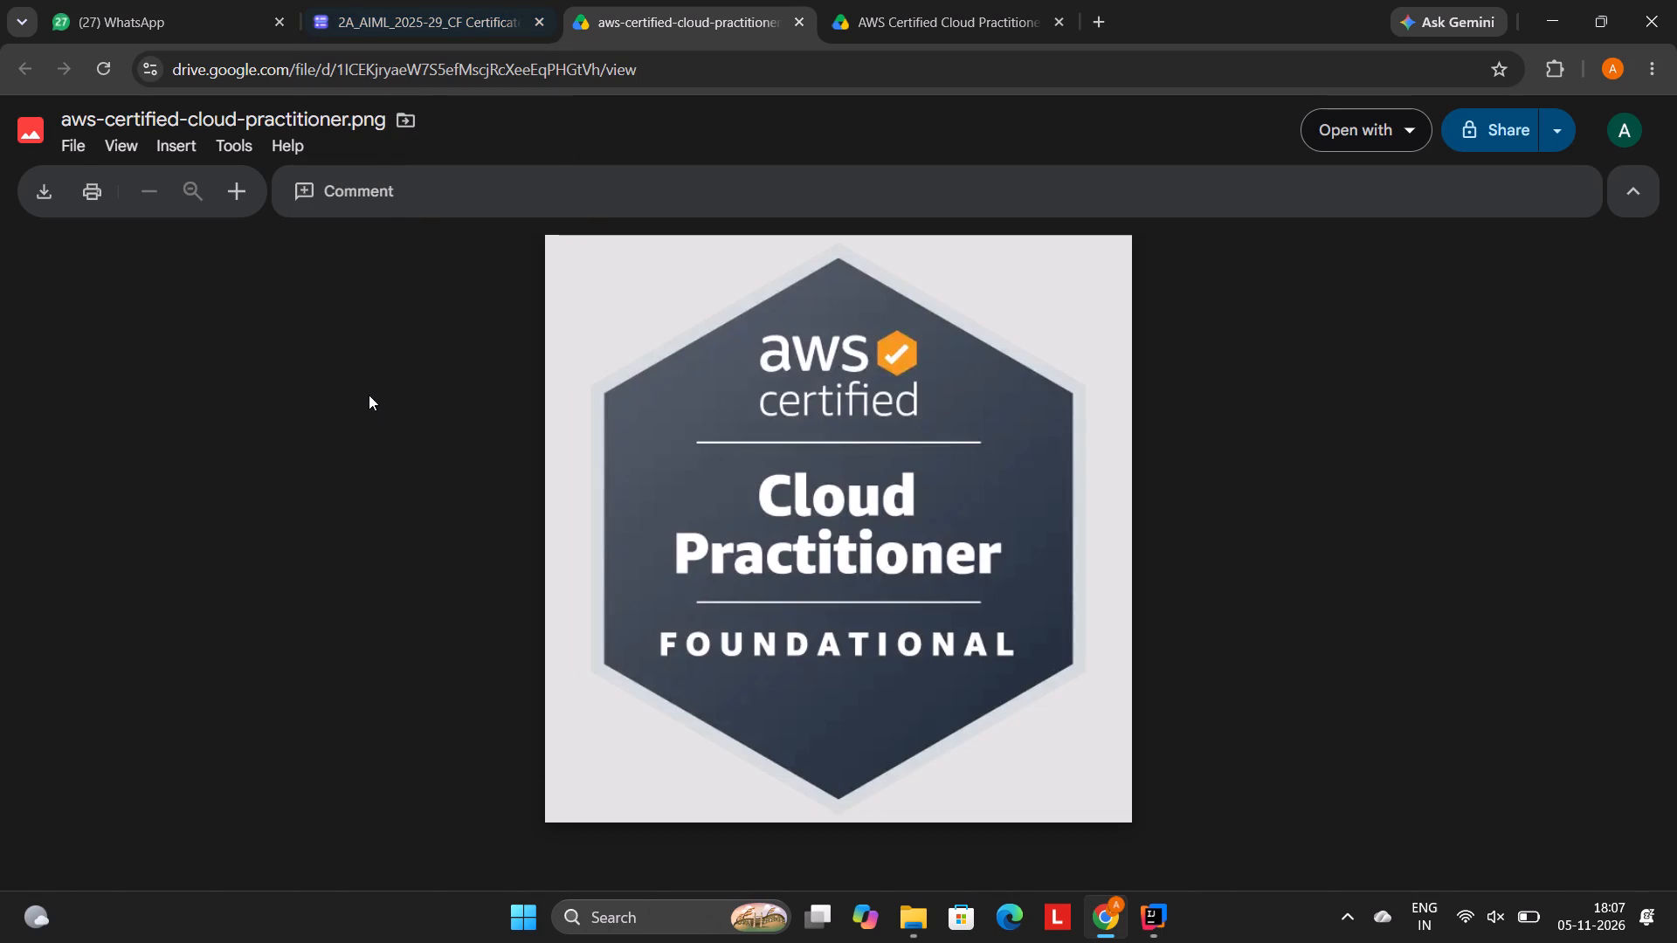
left_click(404, 24)
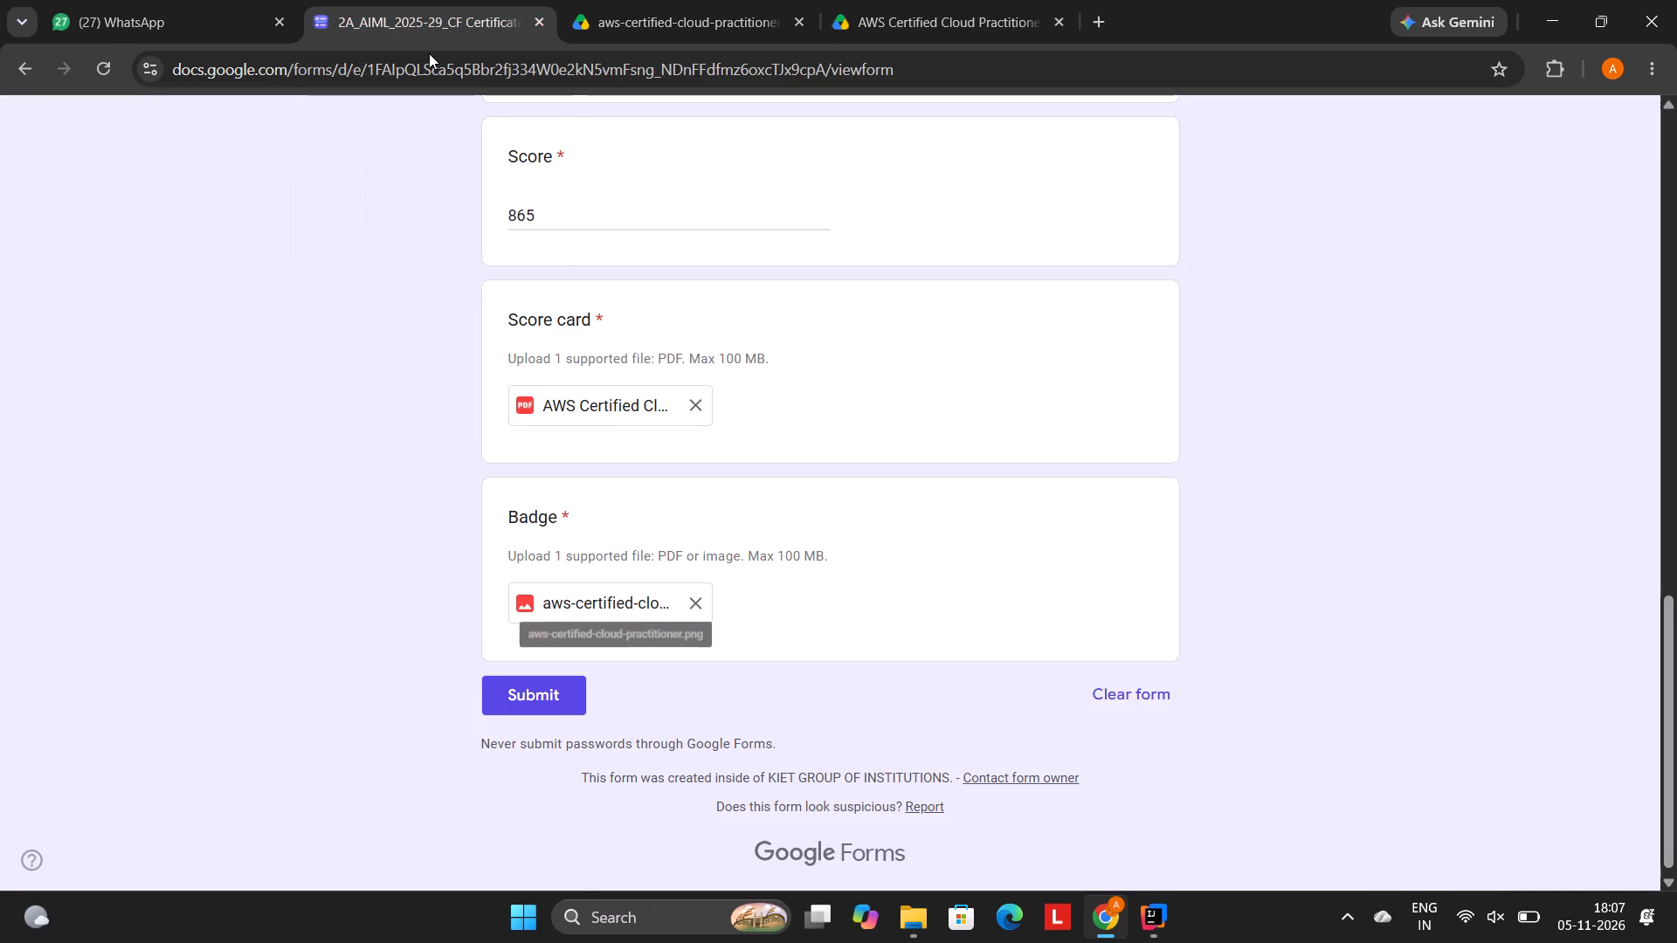
scroll(638, 371, "up", 5)
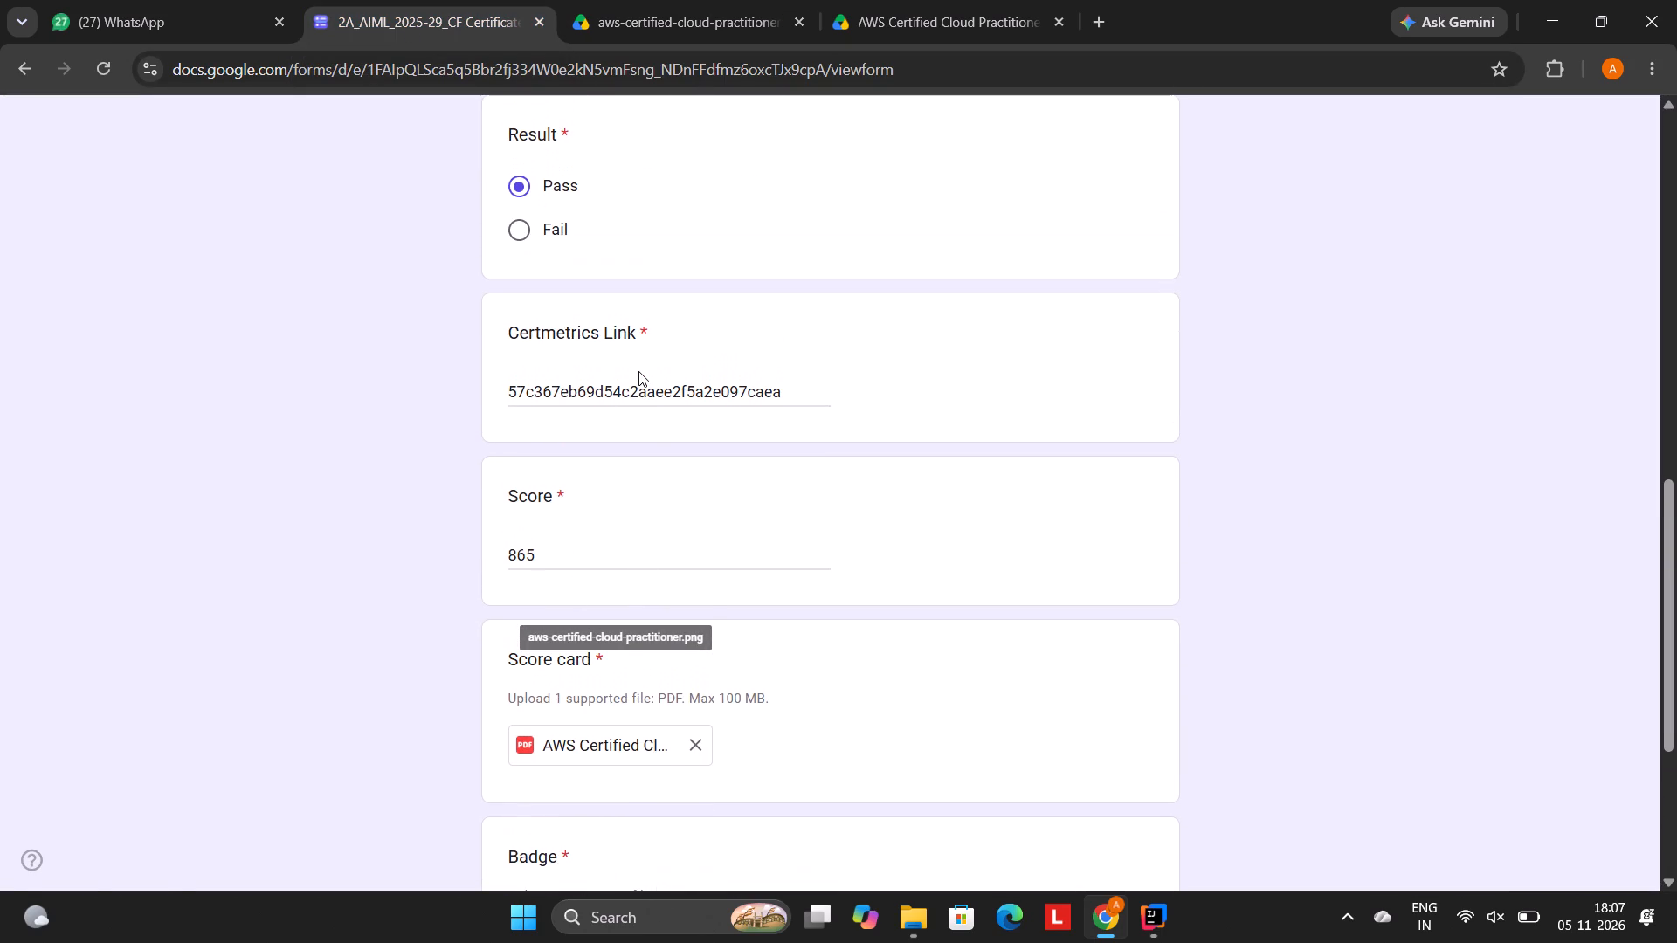
Open the "AWS Certified Cloud Practitioner certificate" PDF from Downloads in Edge and follow its verification link.
double_click(38, 66)
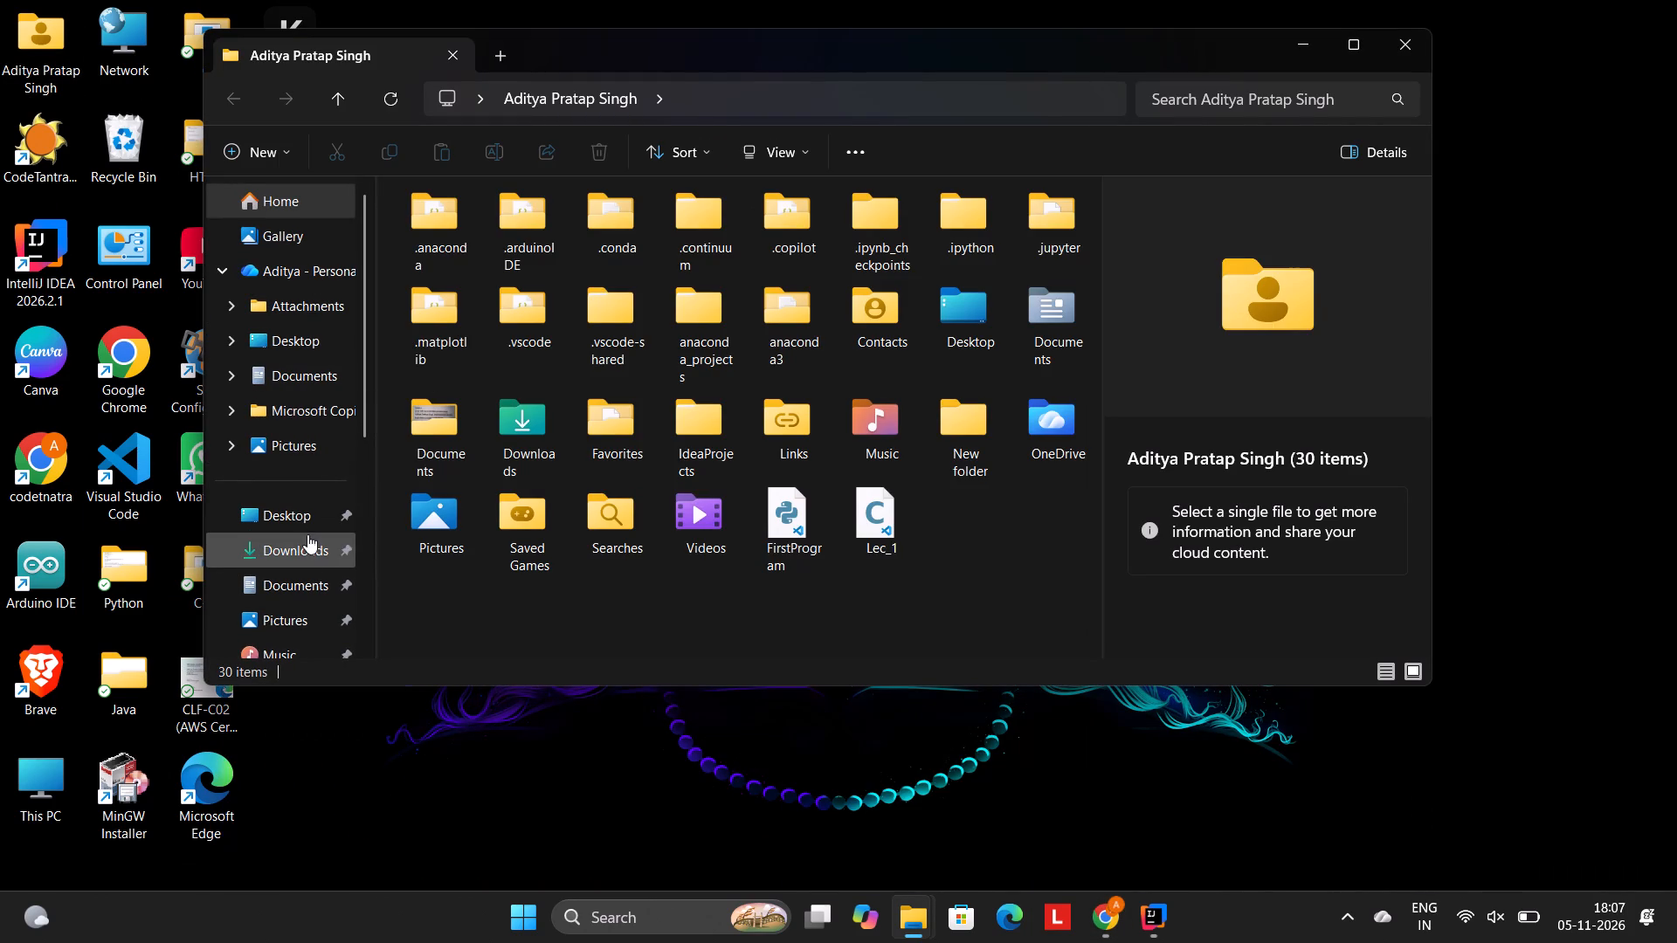
left_click(307, 538)
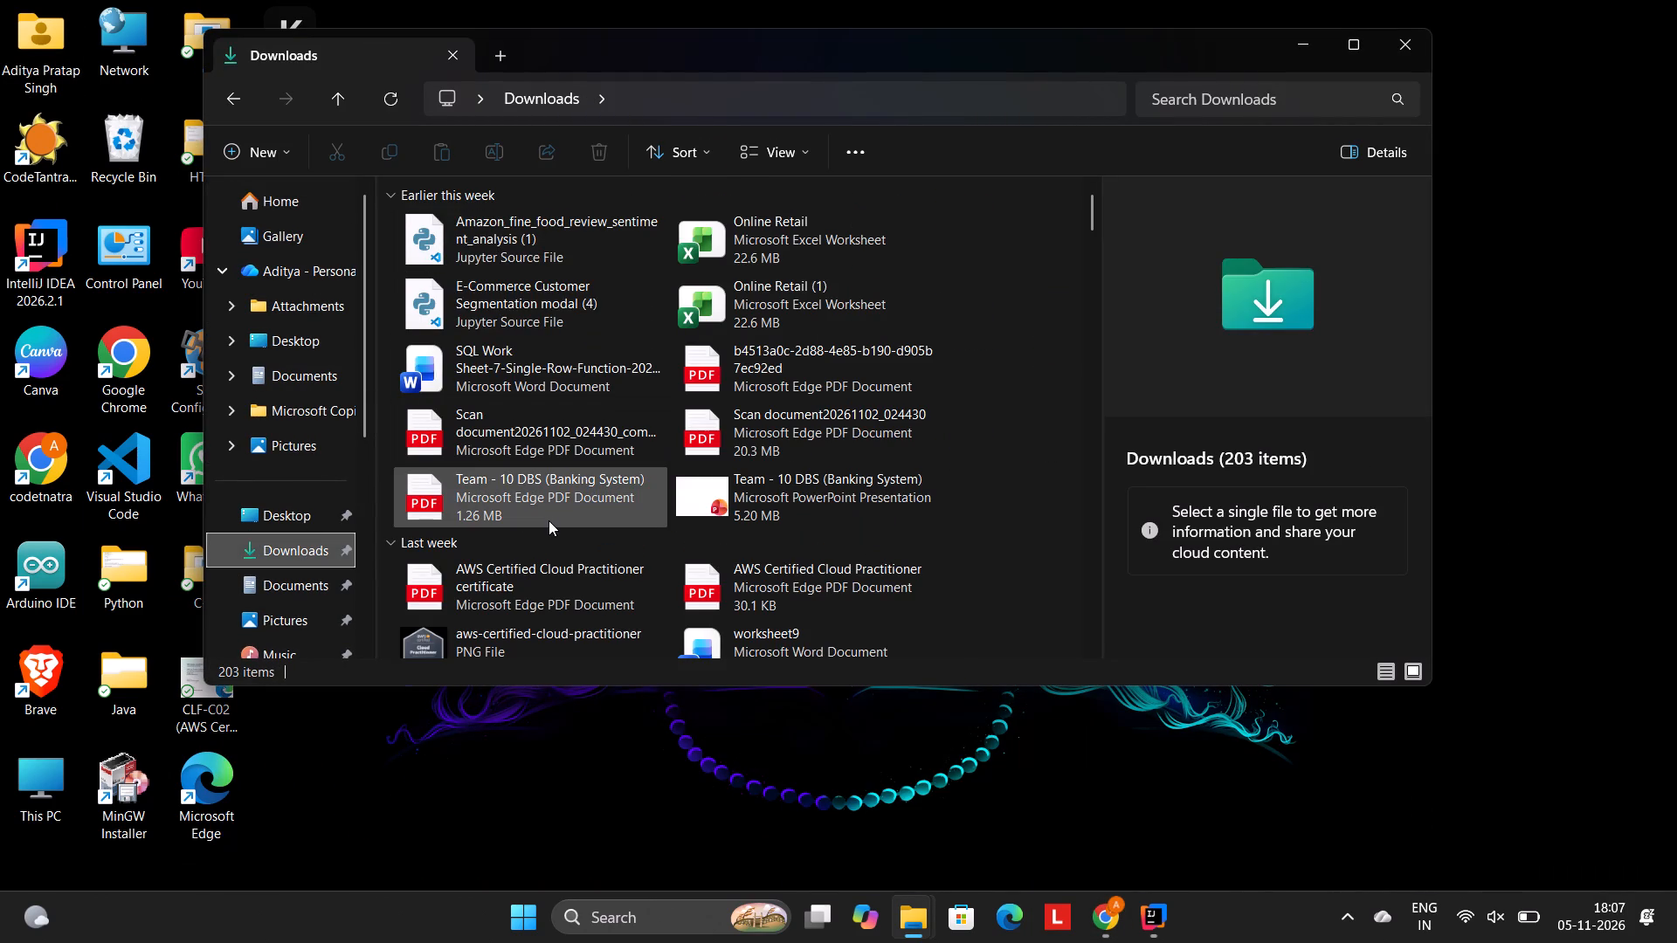
double_click(576, 591)
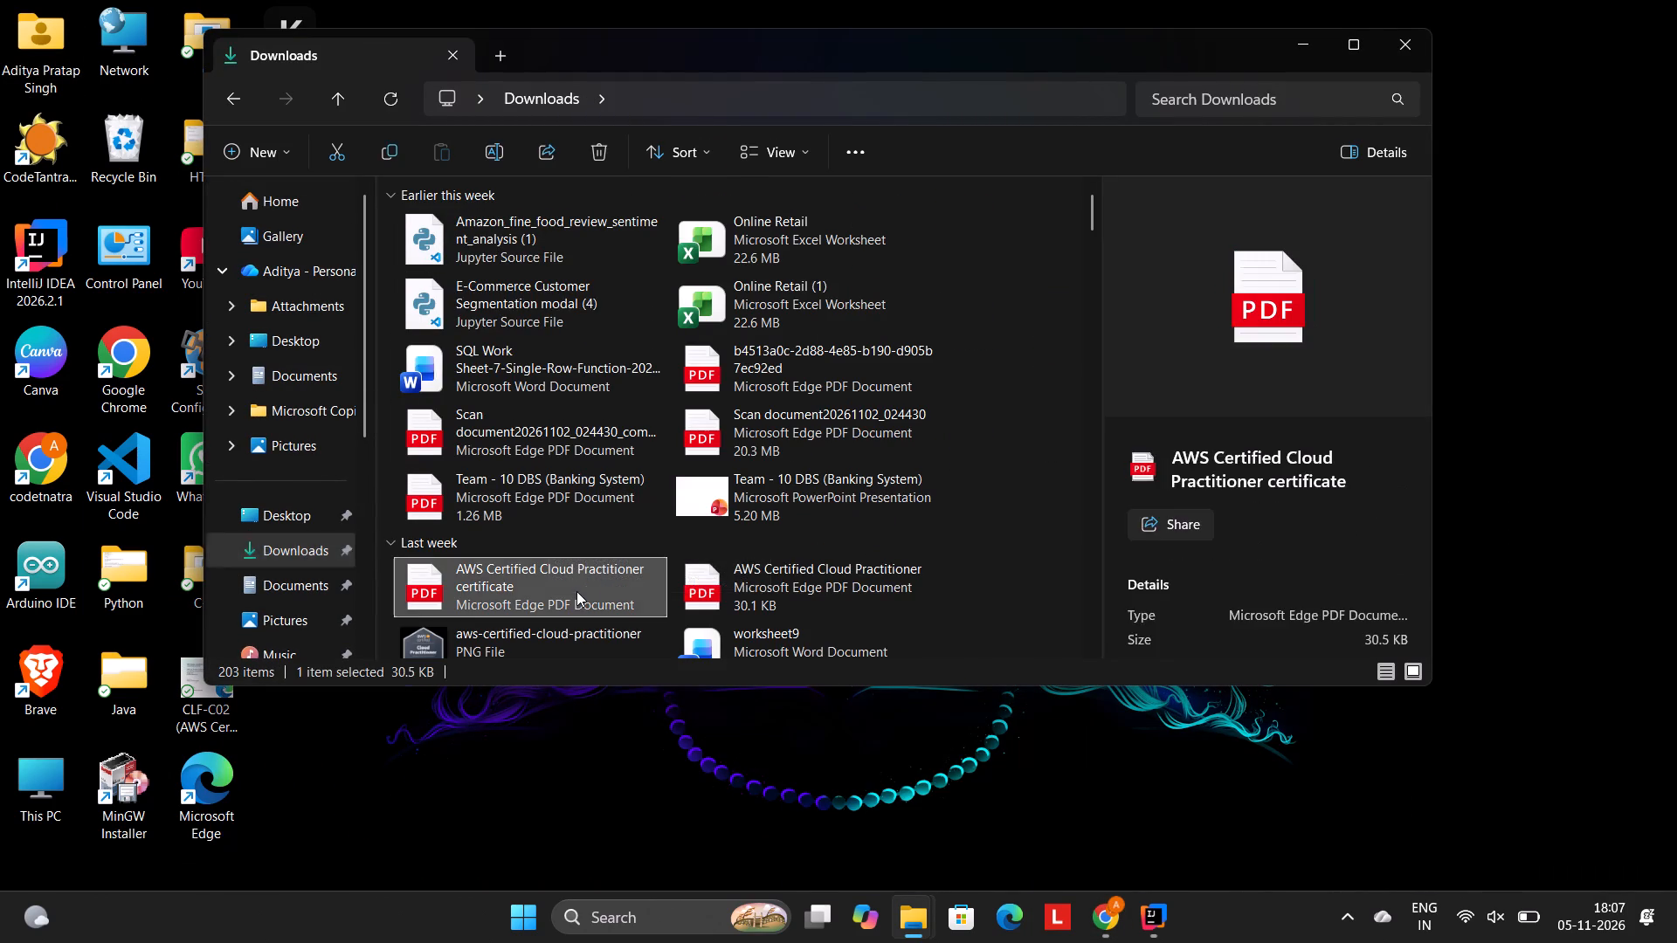
left_click(444, 720)
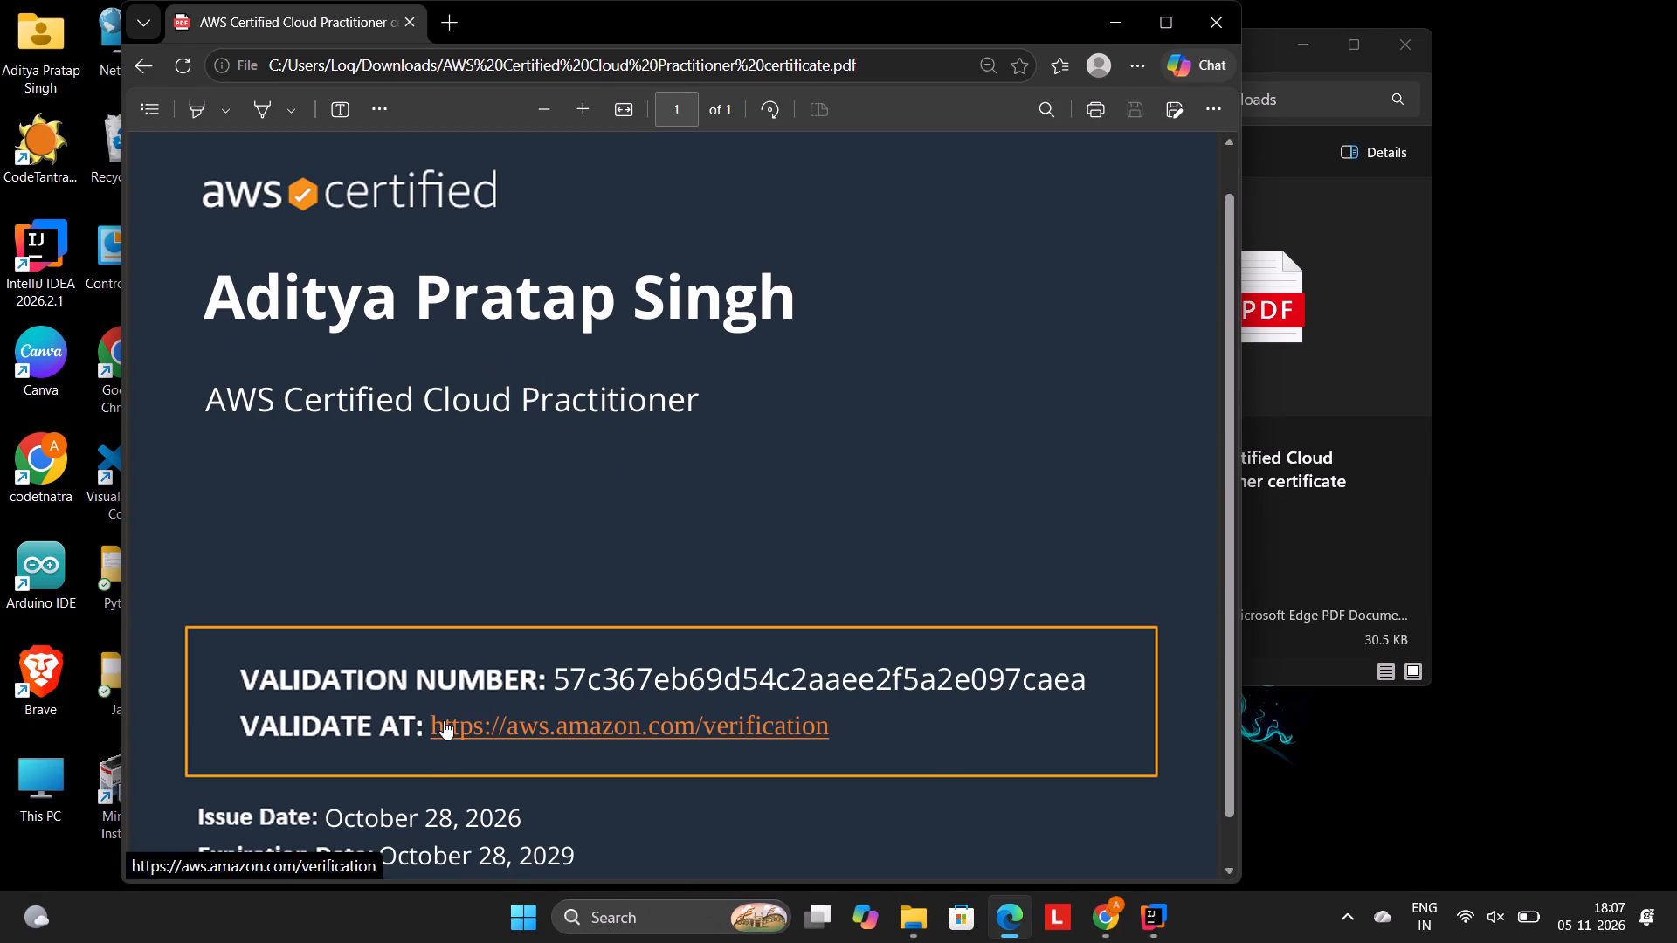
left_click(444, 720)
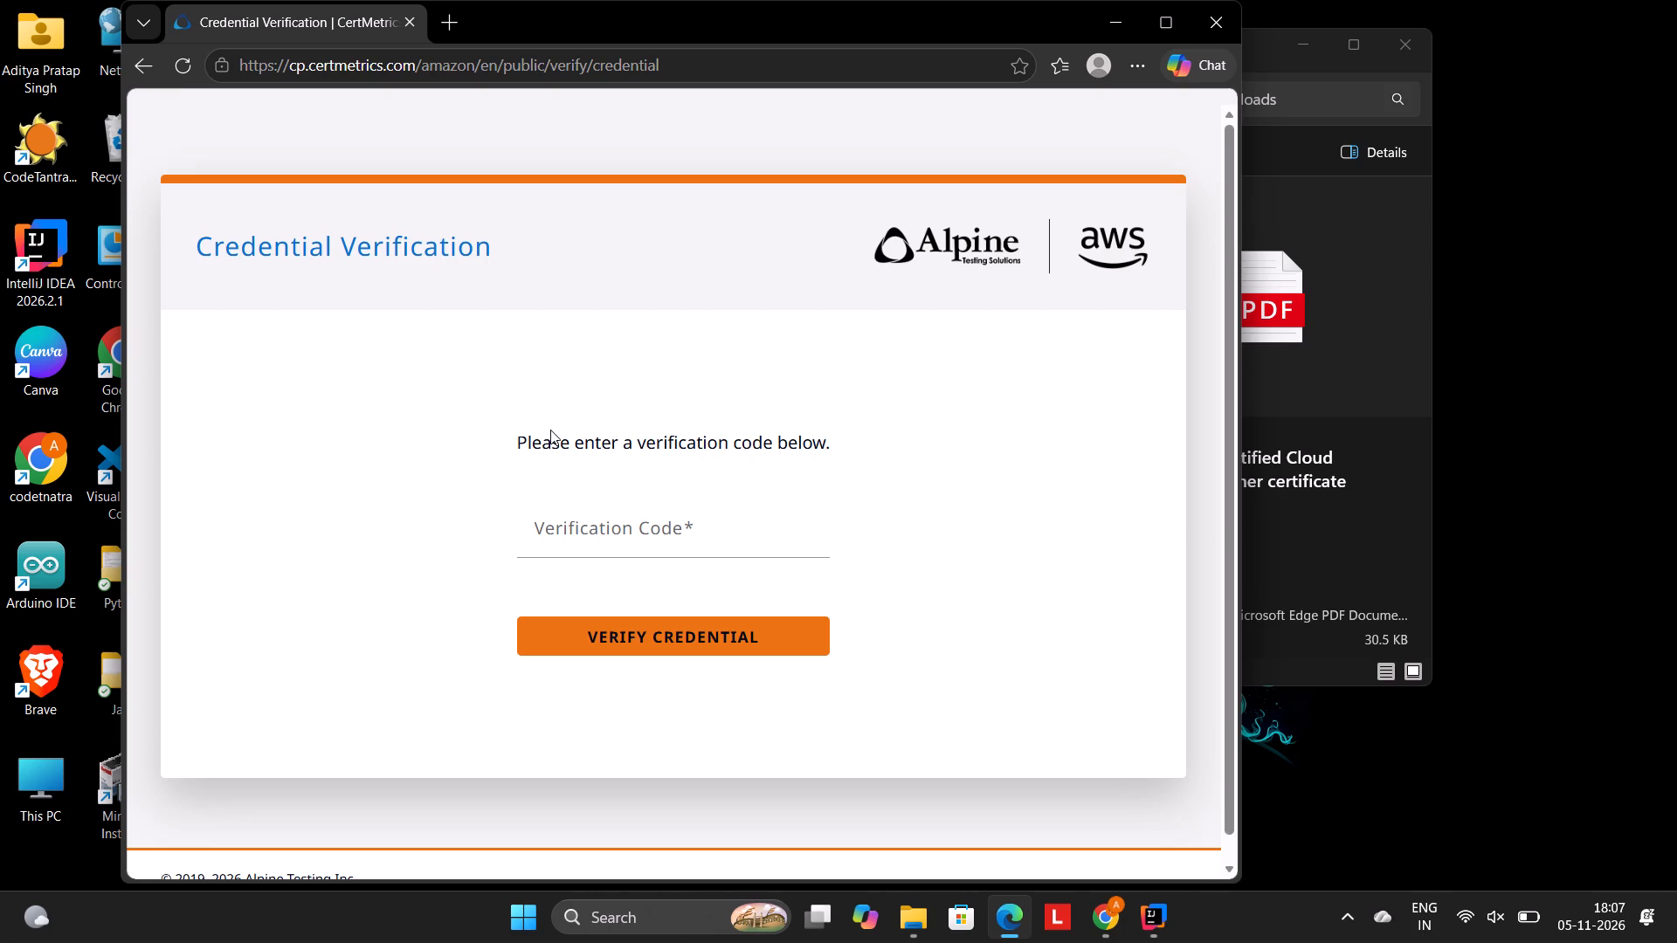
Verify the credential on the CertMetrics page using the copied validation number, review the credential details and close the page.
left_click(561, 535)
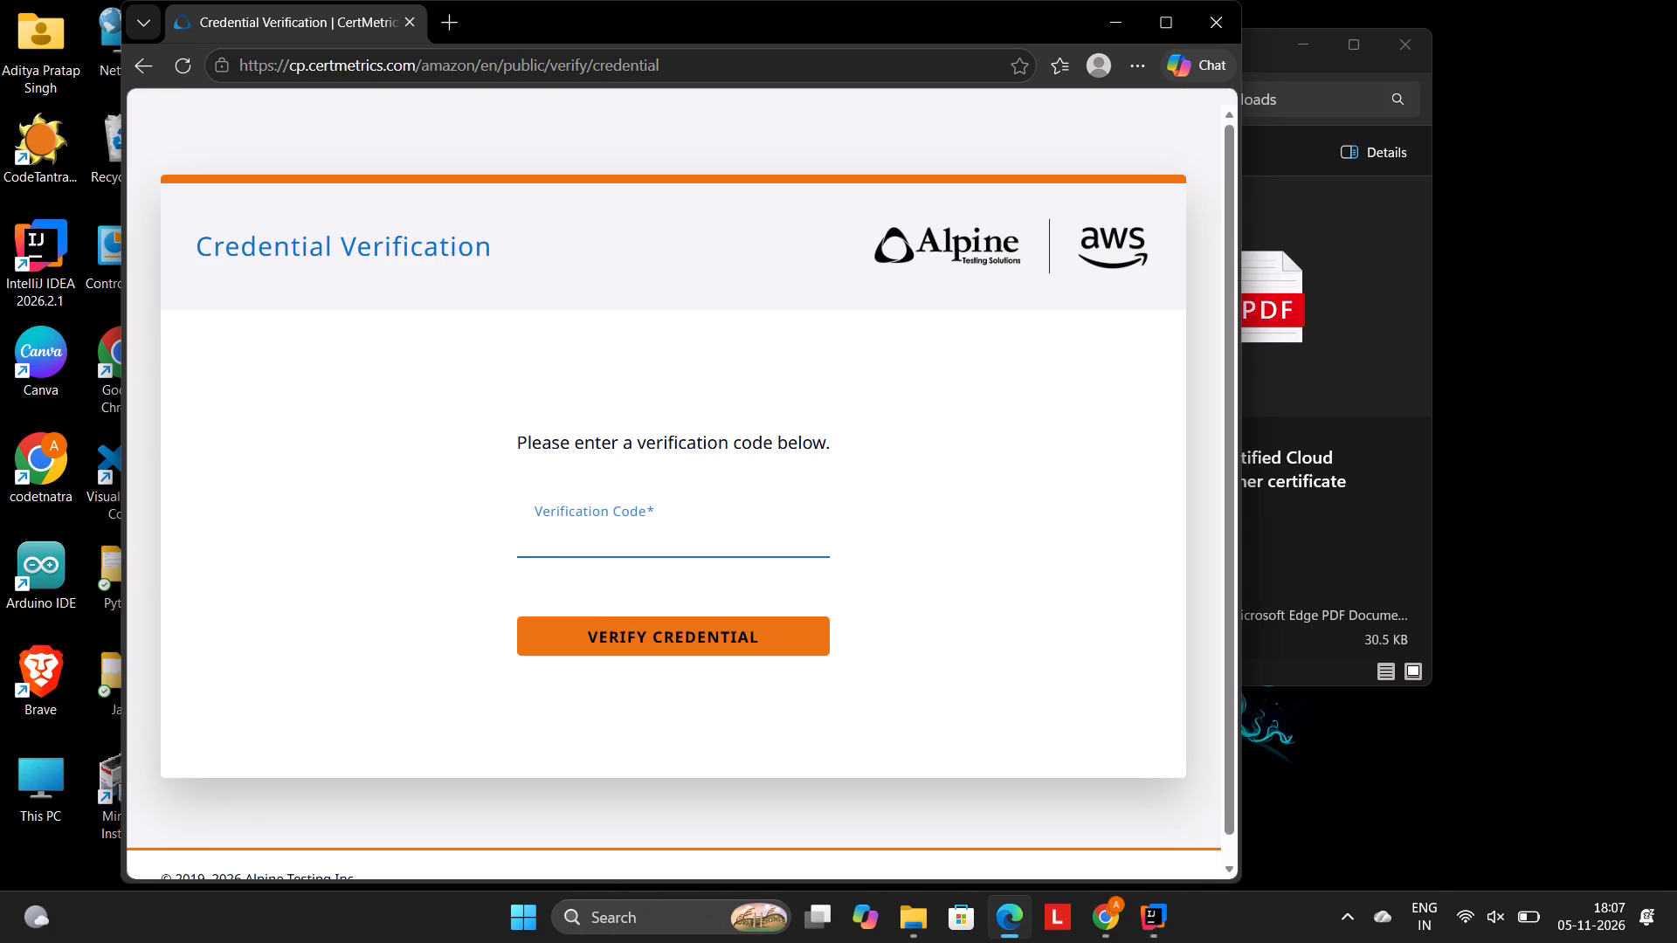
key("ctrl+v")
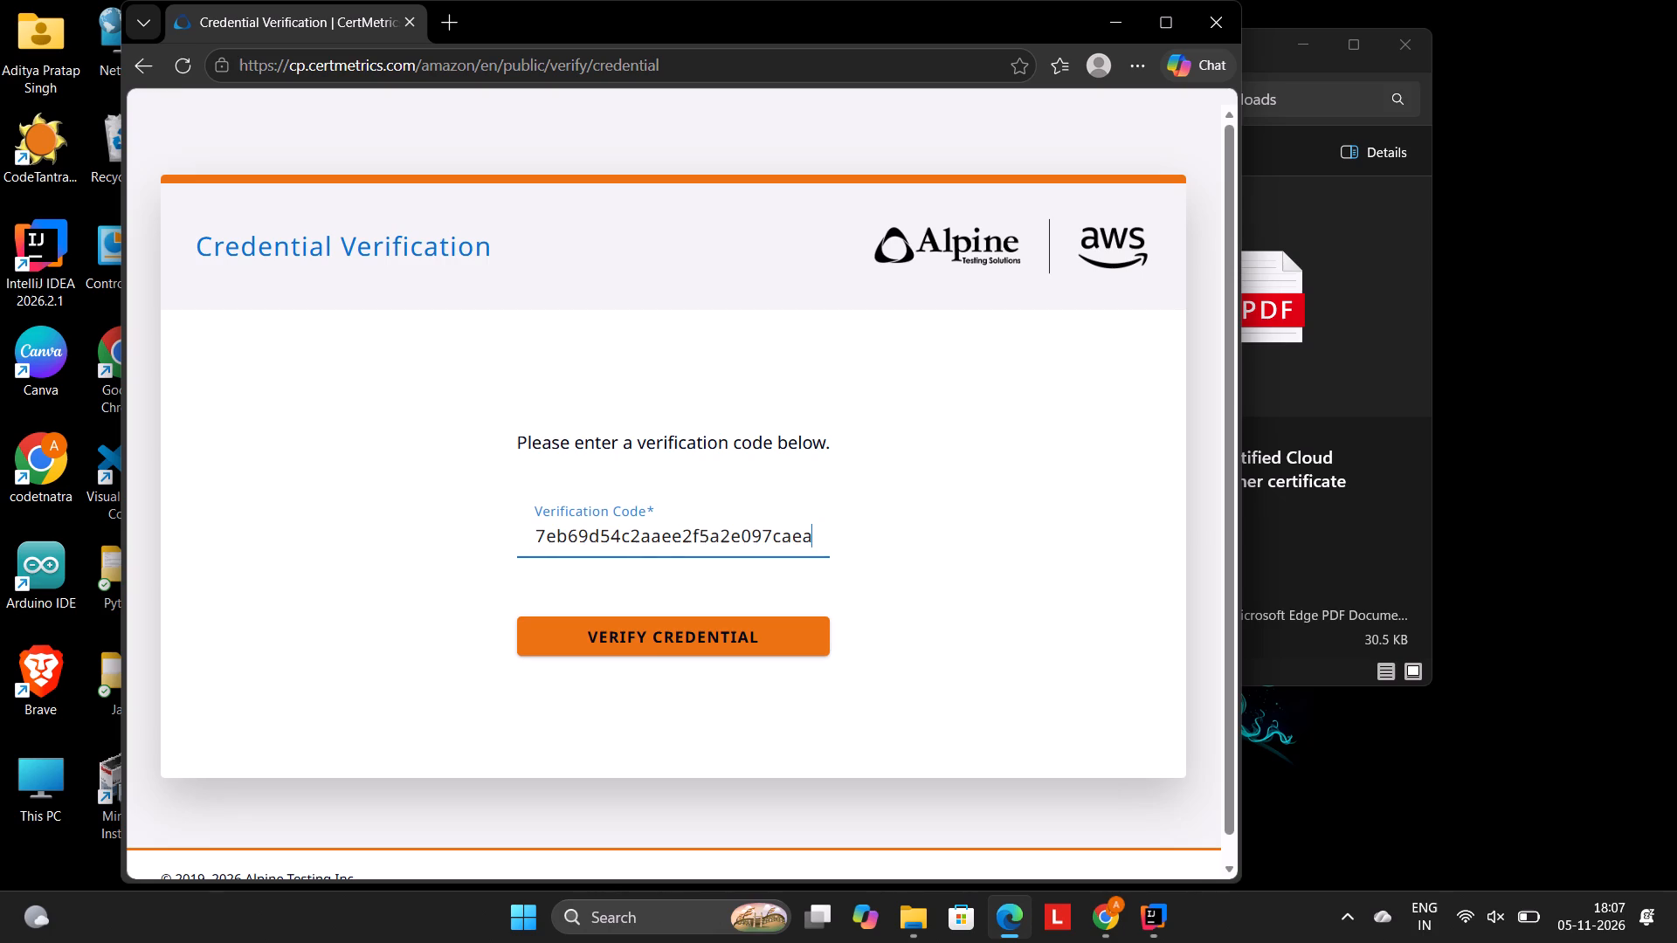
key("Return")
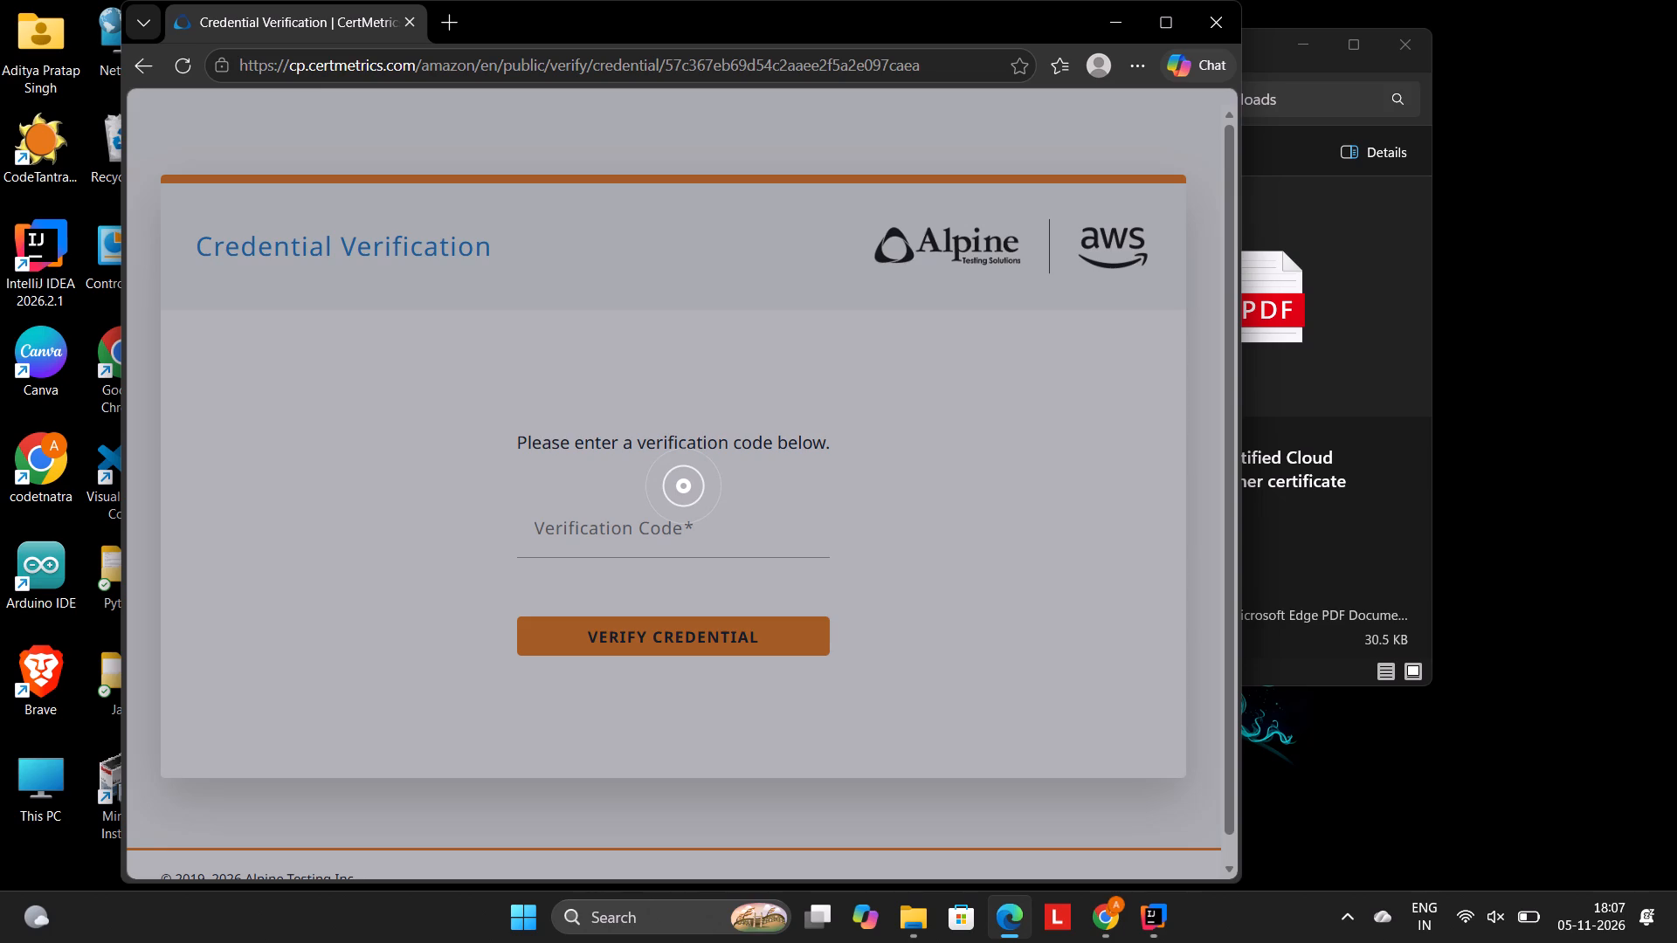
scroll(453, 625, "down", 7)
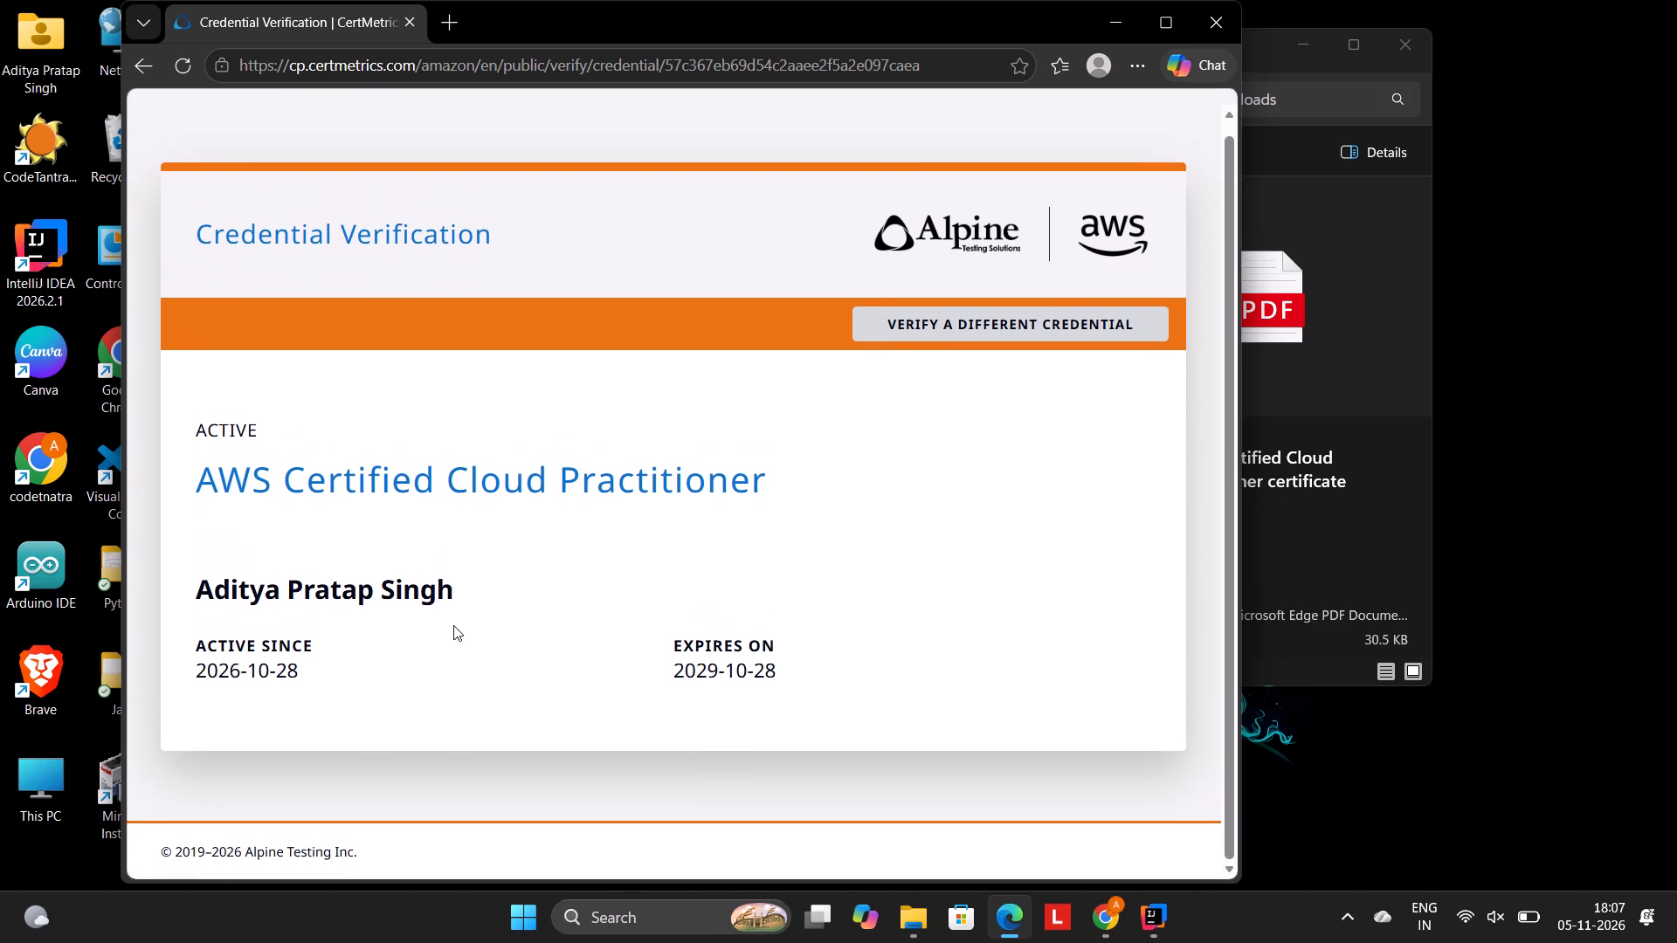
scroll(453, 625, "down", 5)
left_click(411, 15)
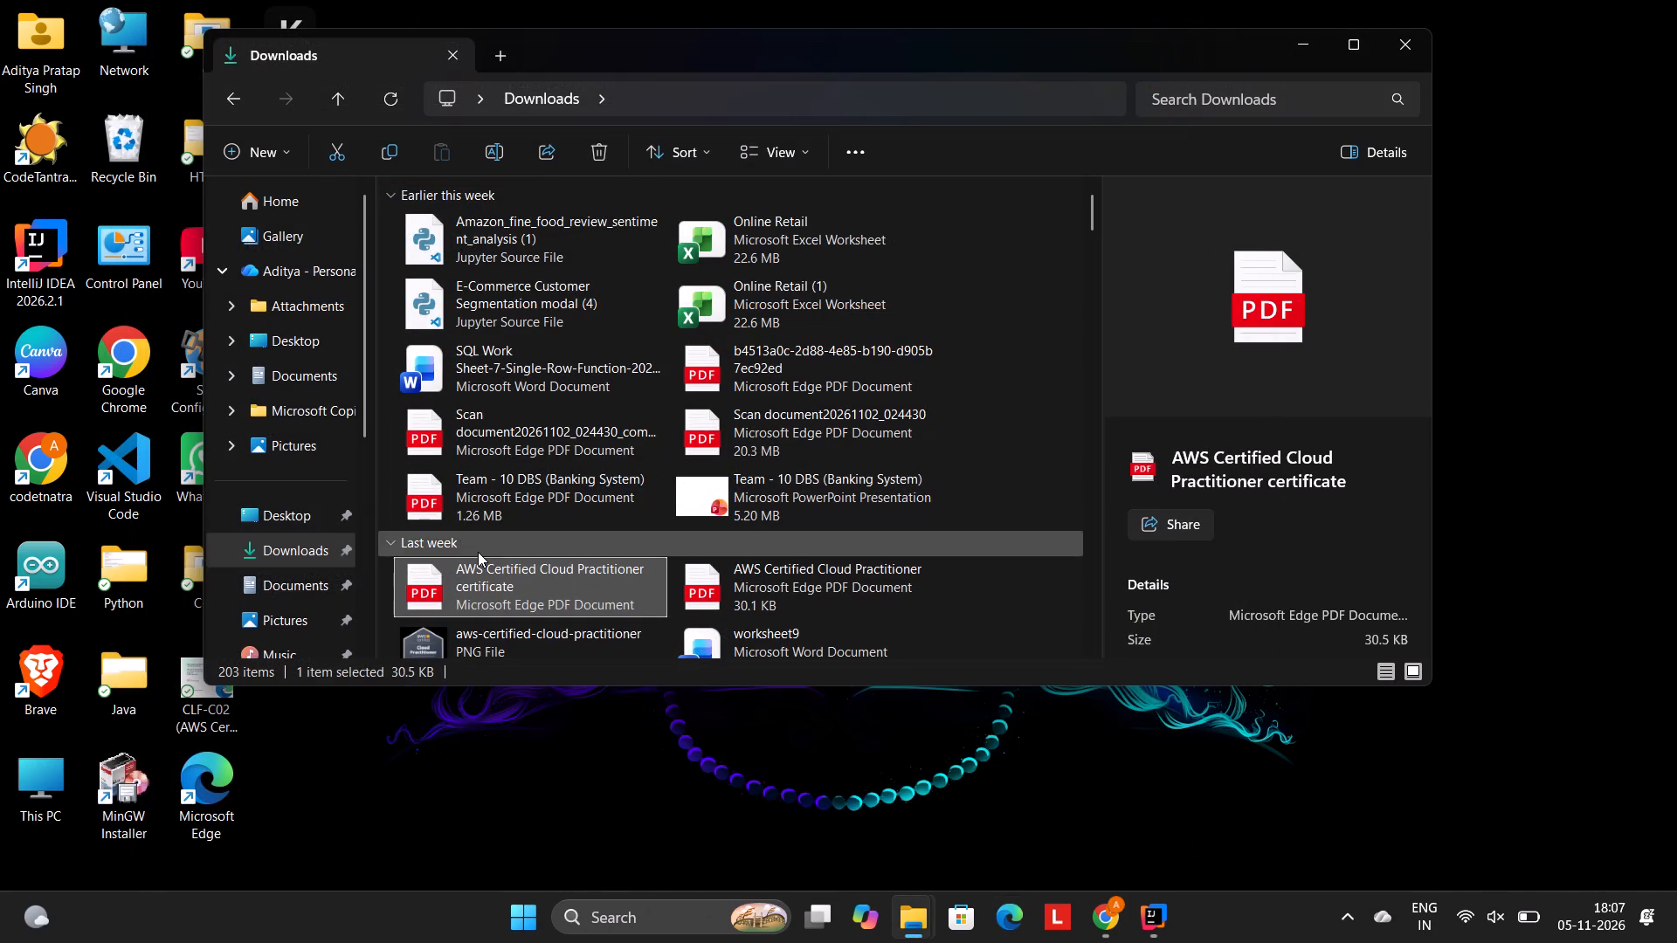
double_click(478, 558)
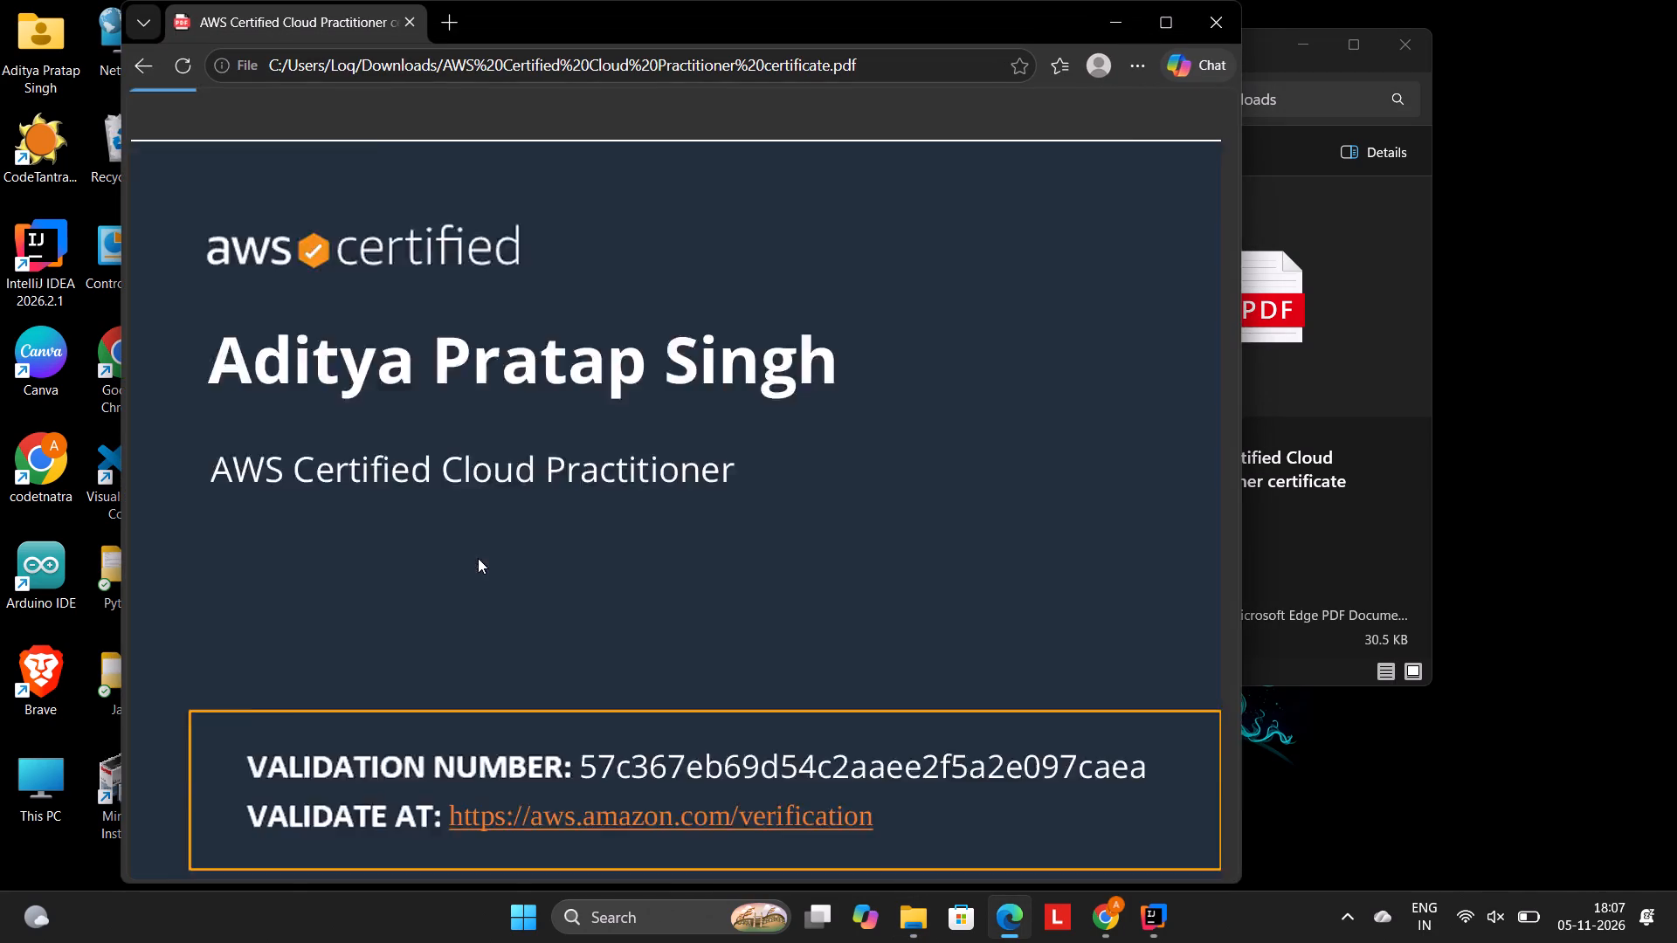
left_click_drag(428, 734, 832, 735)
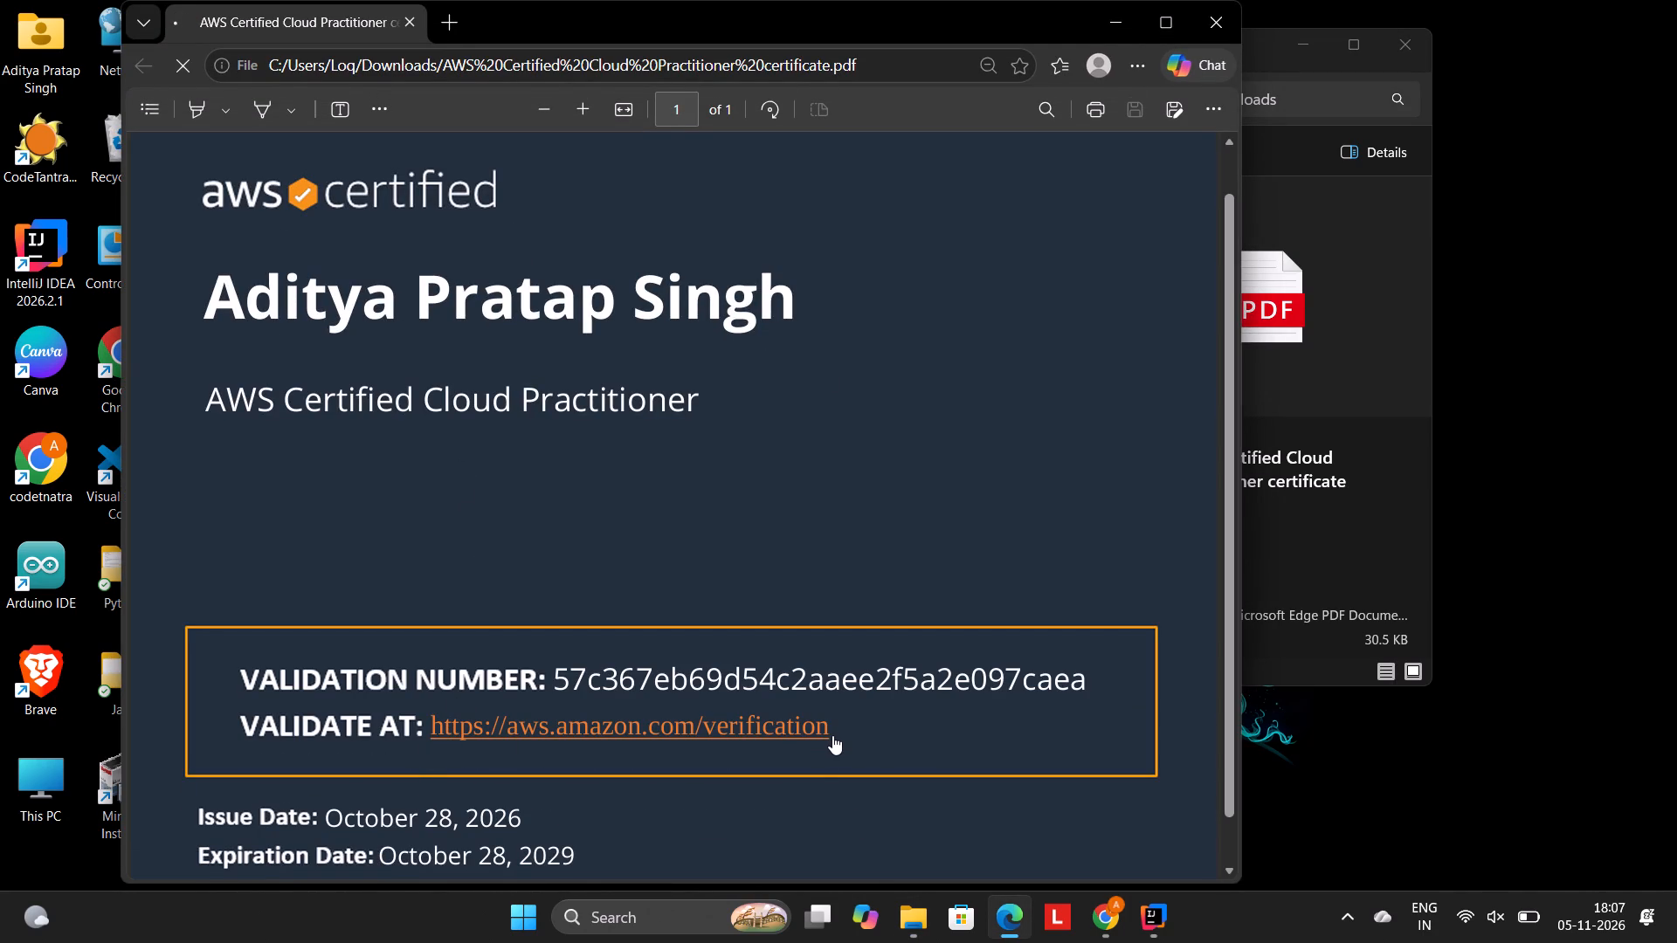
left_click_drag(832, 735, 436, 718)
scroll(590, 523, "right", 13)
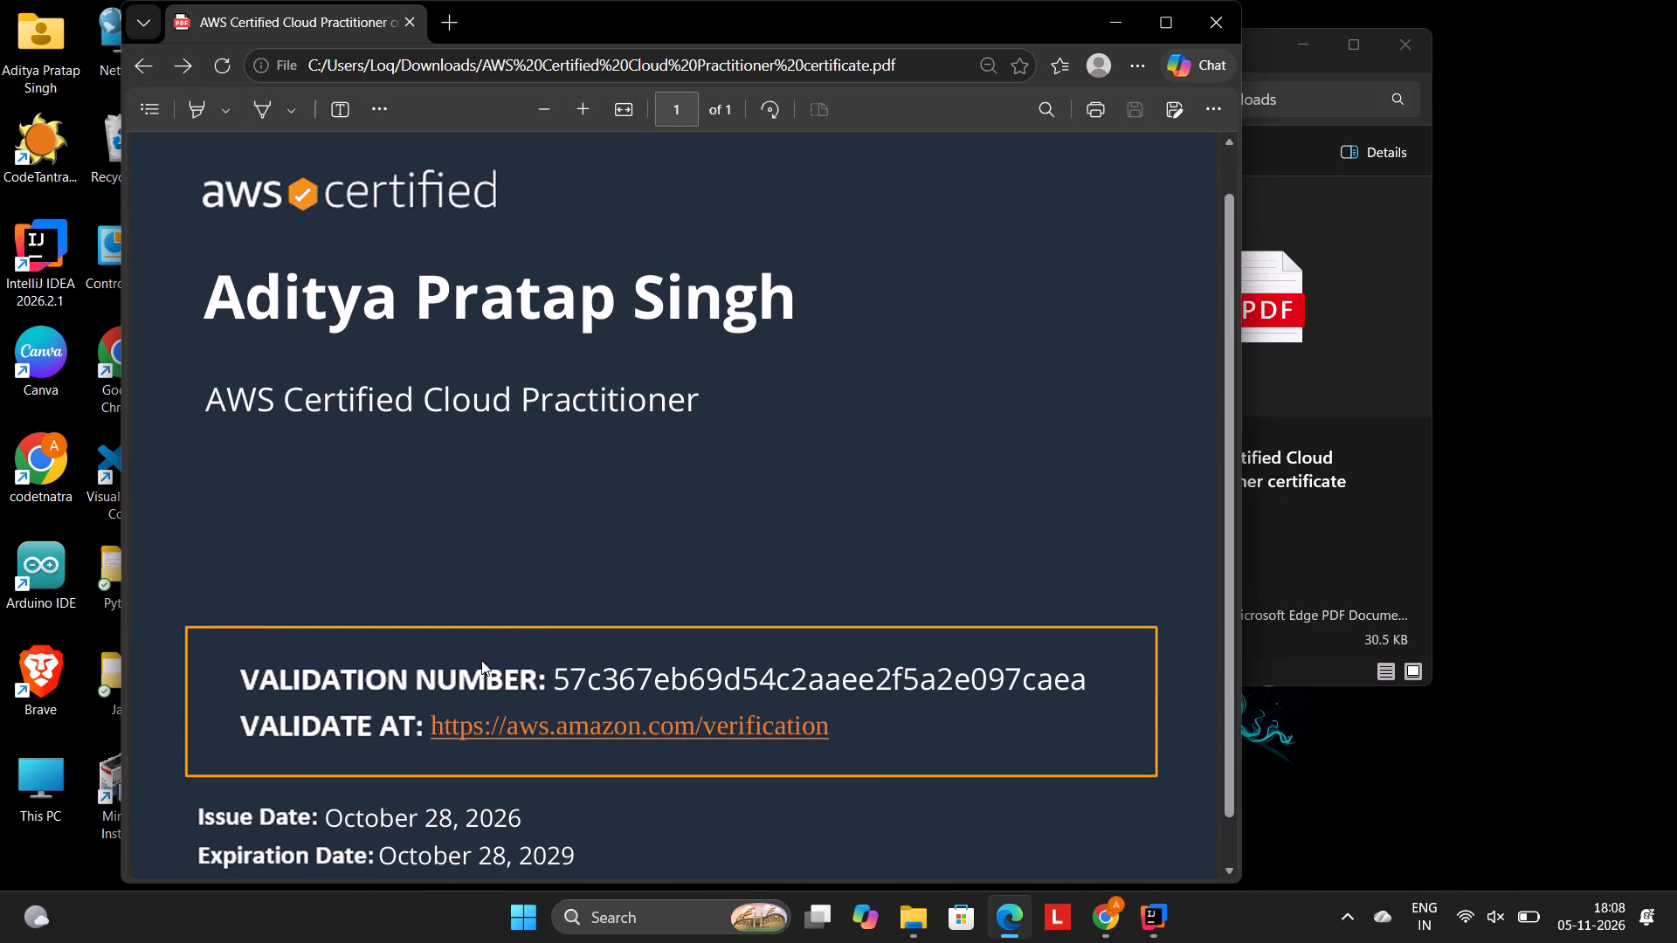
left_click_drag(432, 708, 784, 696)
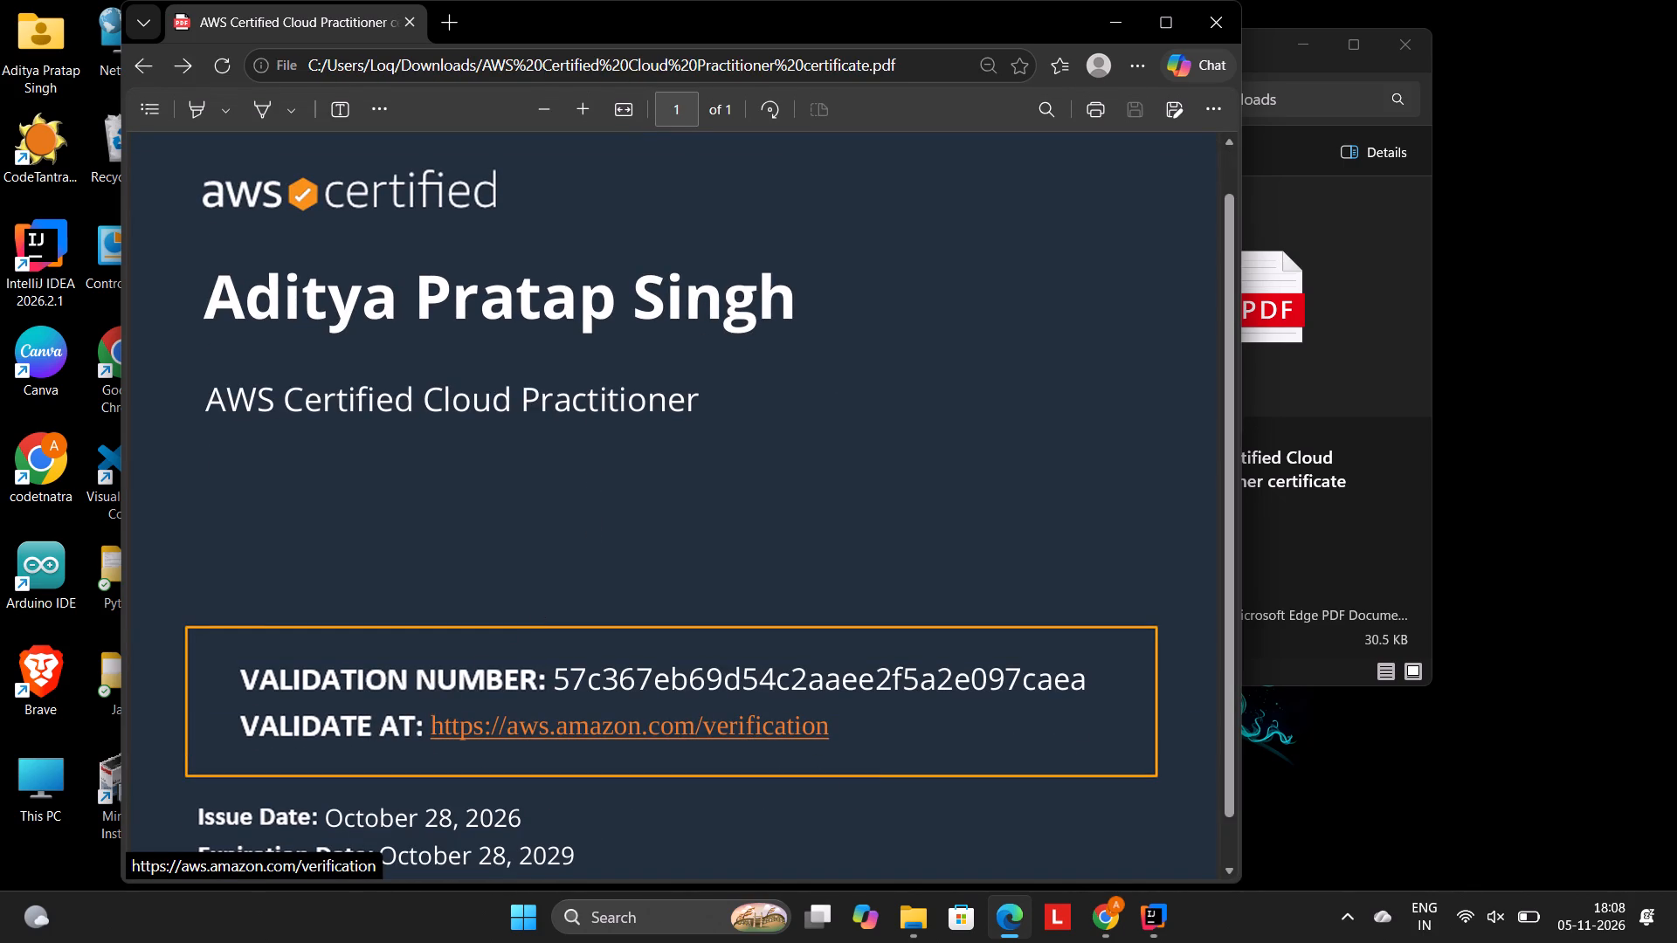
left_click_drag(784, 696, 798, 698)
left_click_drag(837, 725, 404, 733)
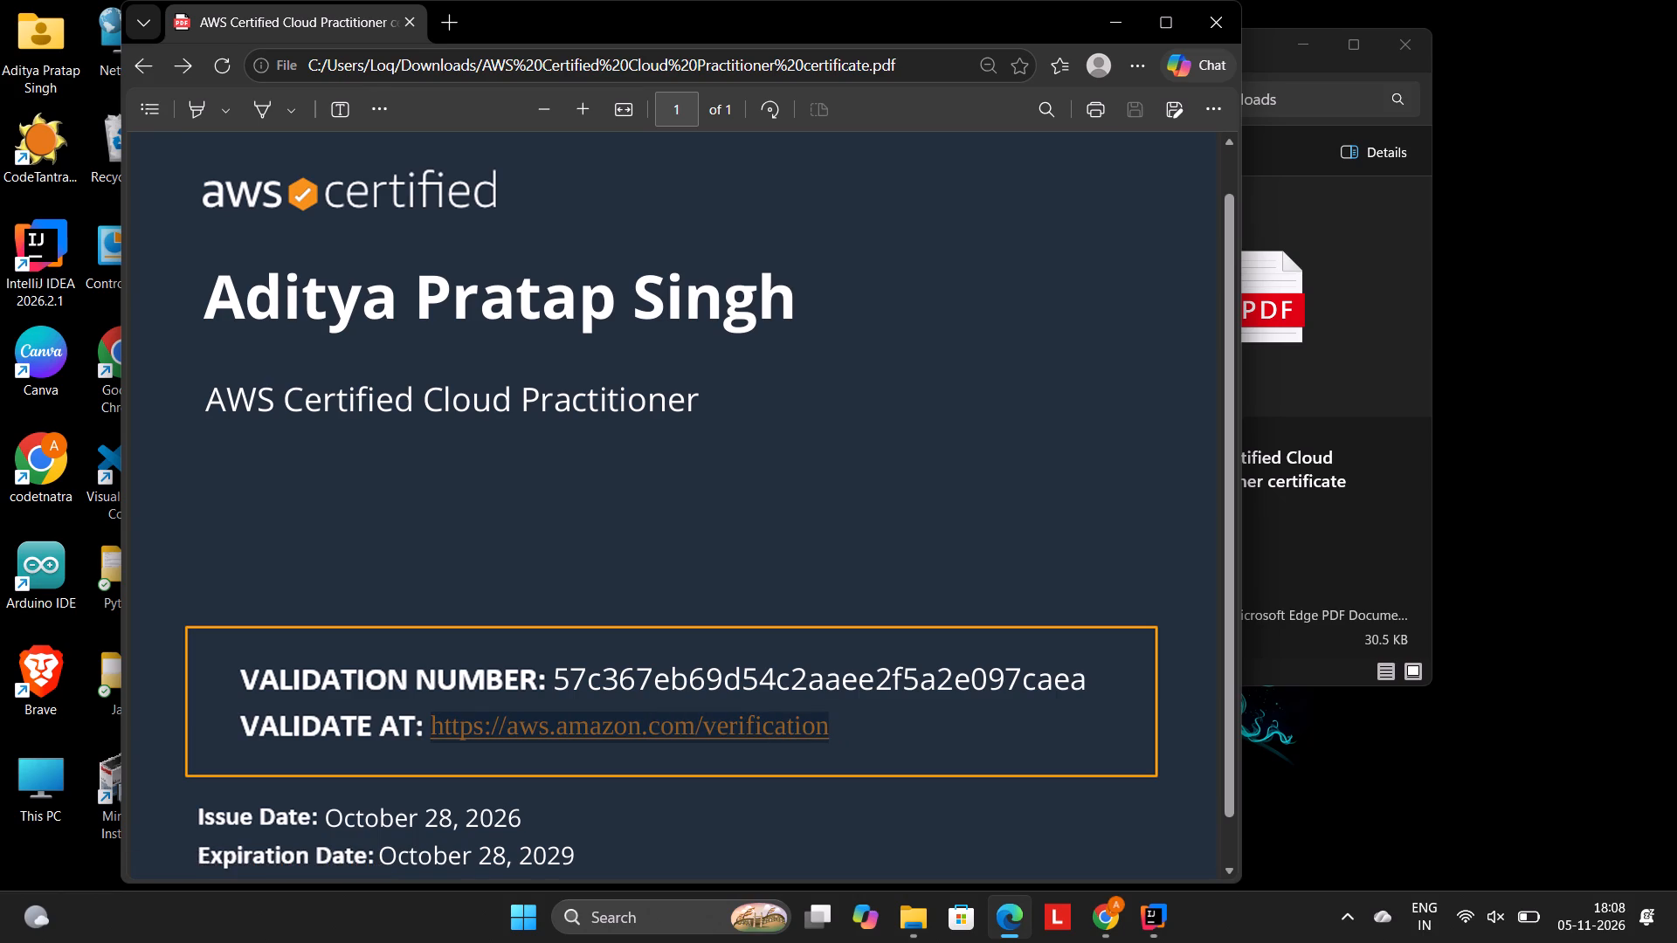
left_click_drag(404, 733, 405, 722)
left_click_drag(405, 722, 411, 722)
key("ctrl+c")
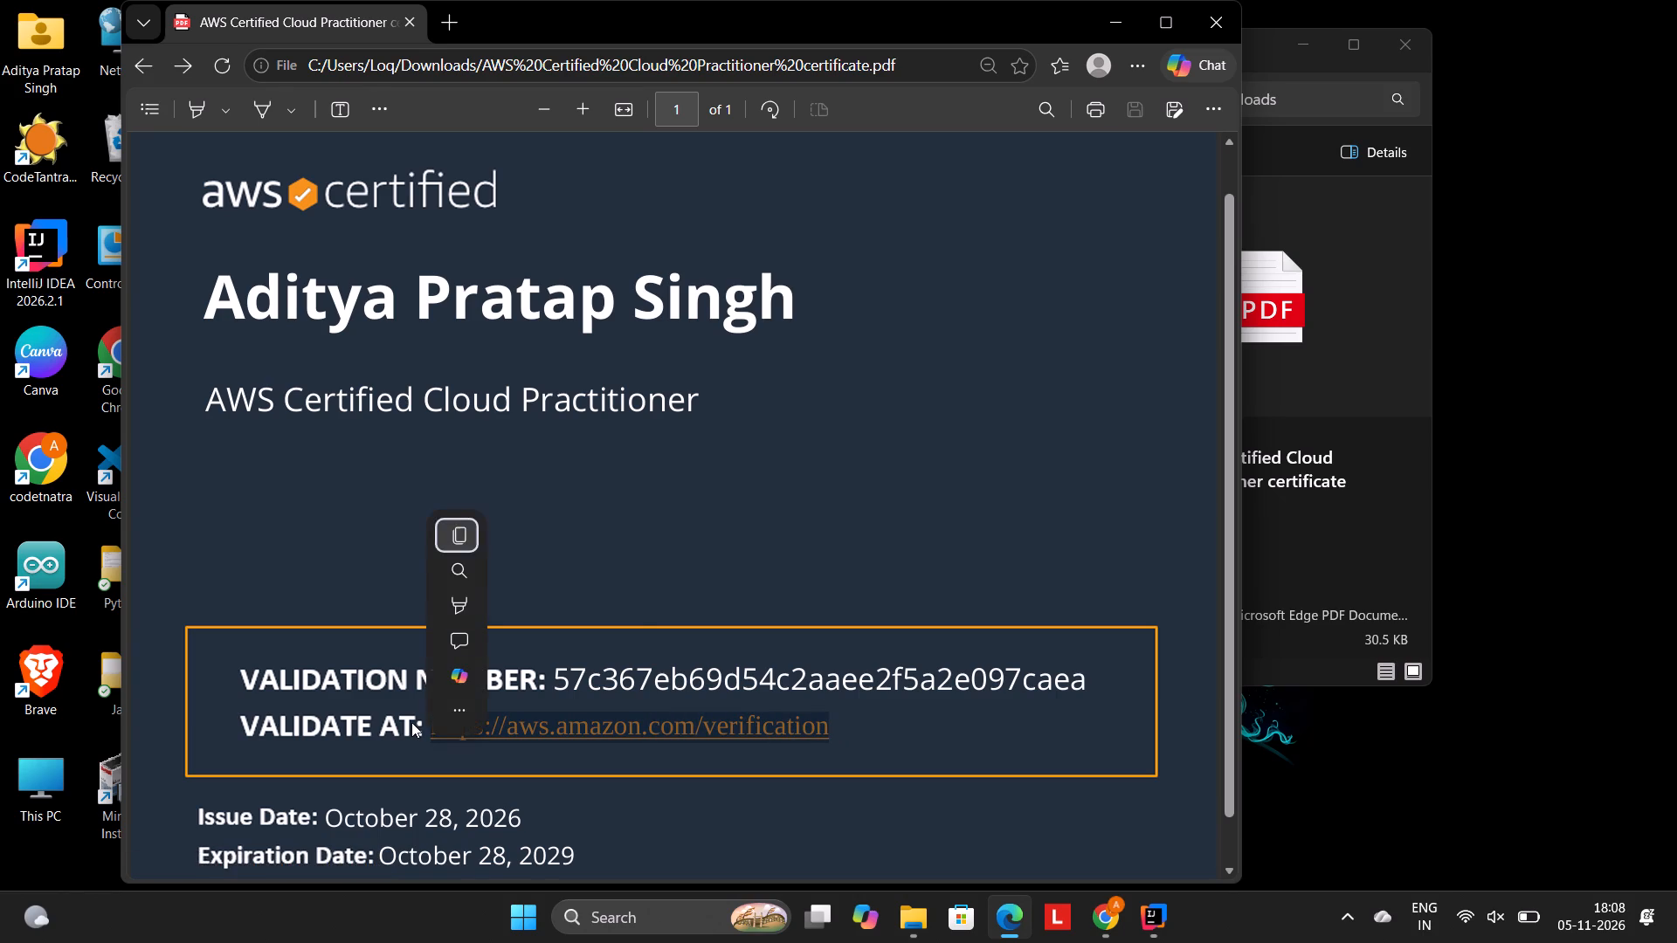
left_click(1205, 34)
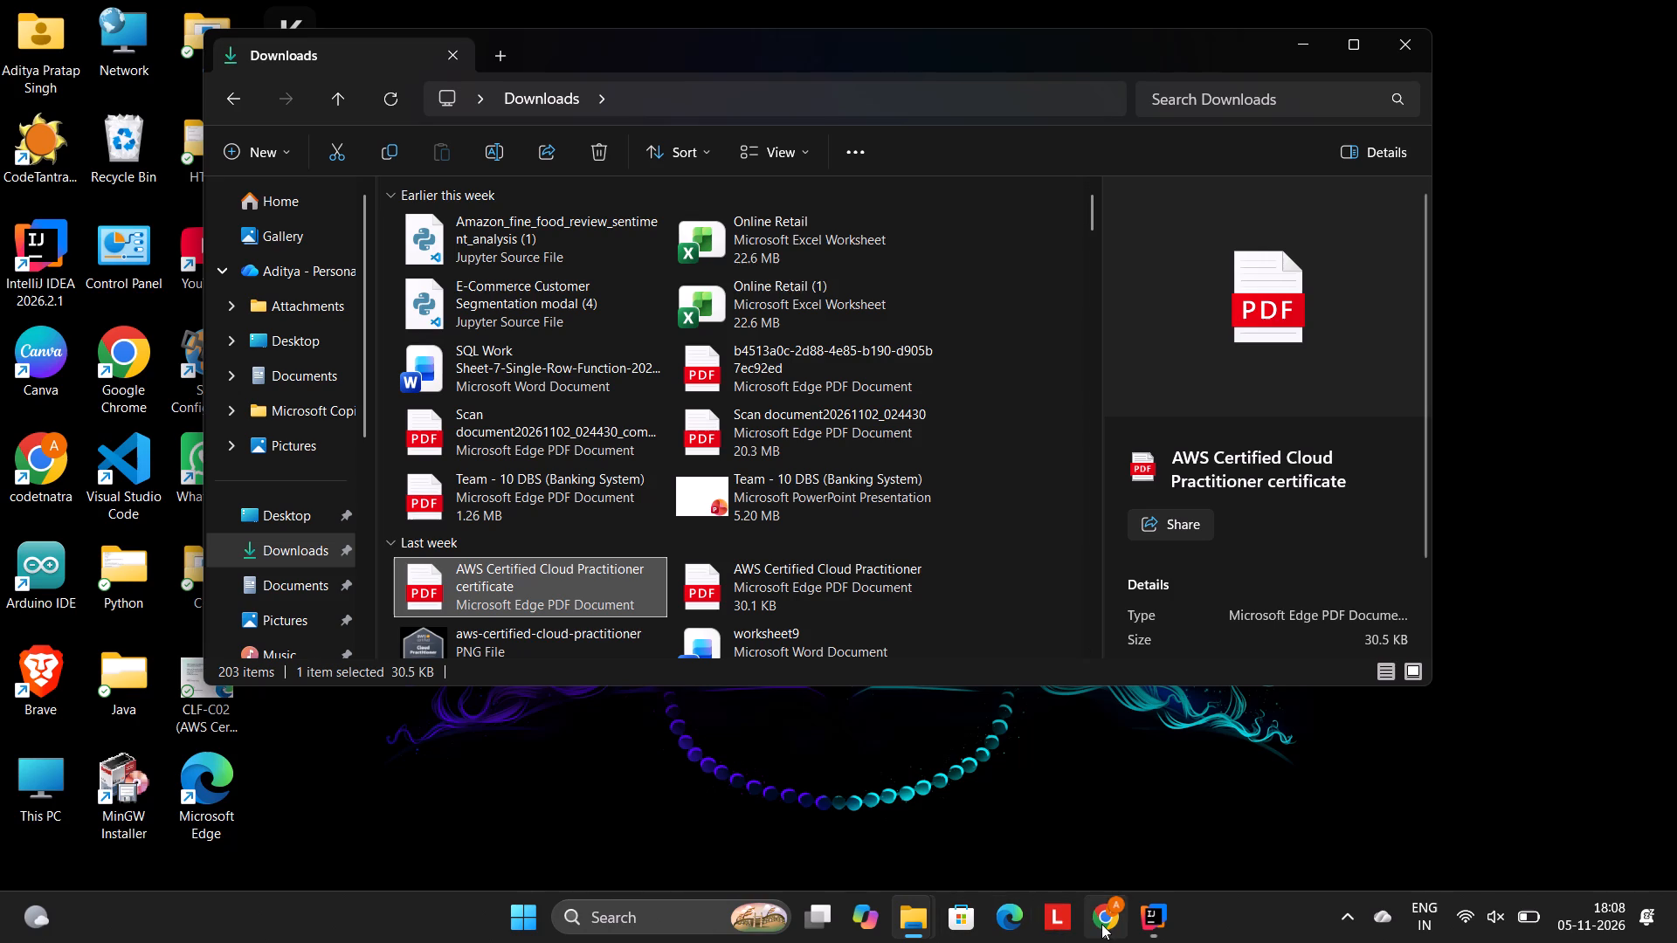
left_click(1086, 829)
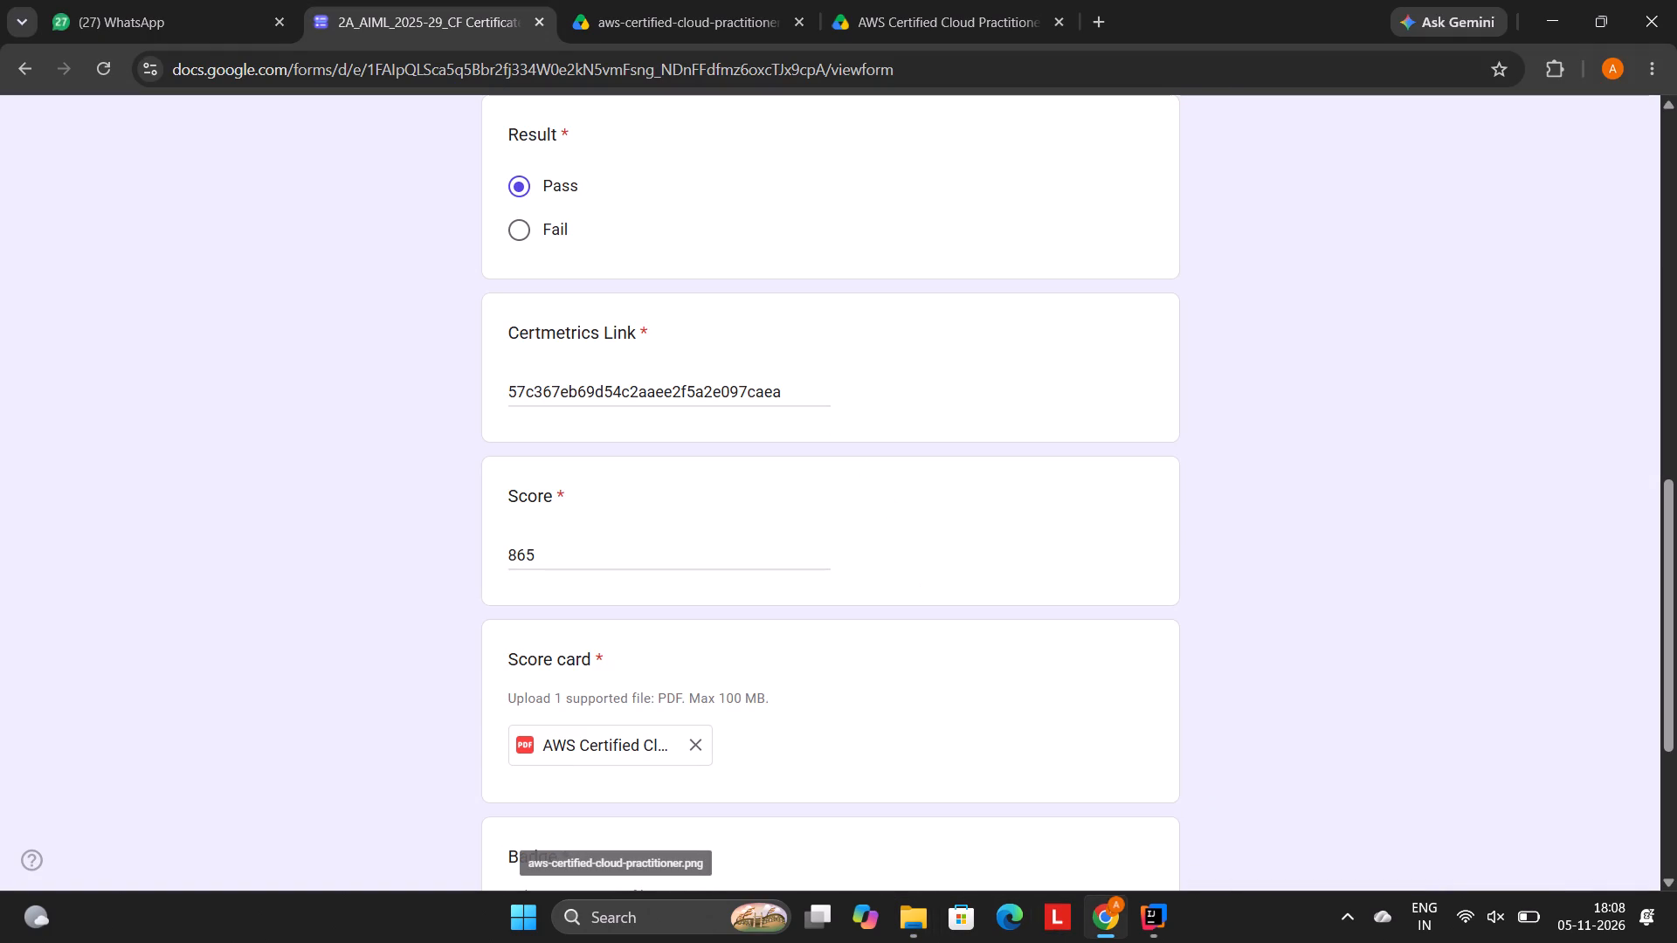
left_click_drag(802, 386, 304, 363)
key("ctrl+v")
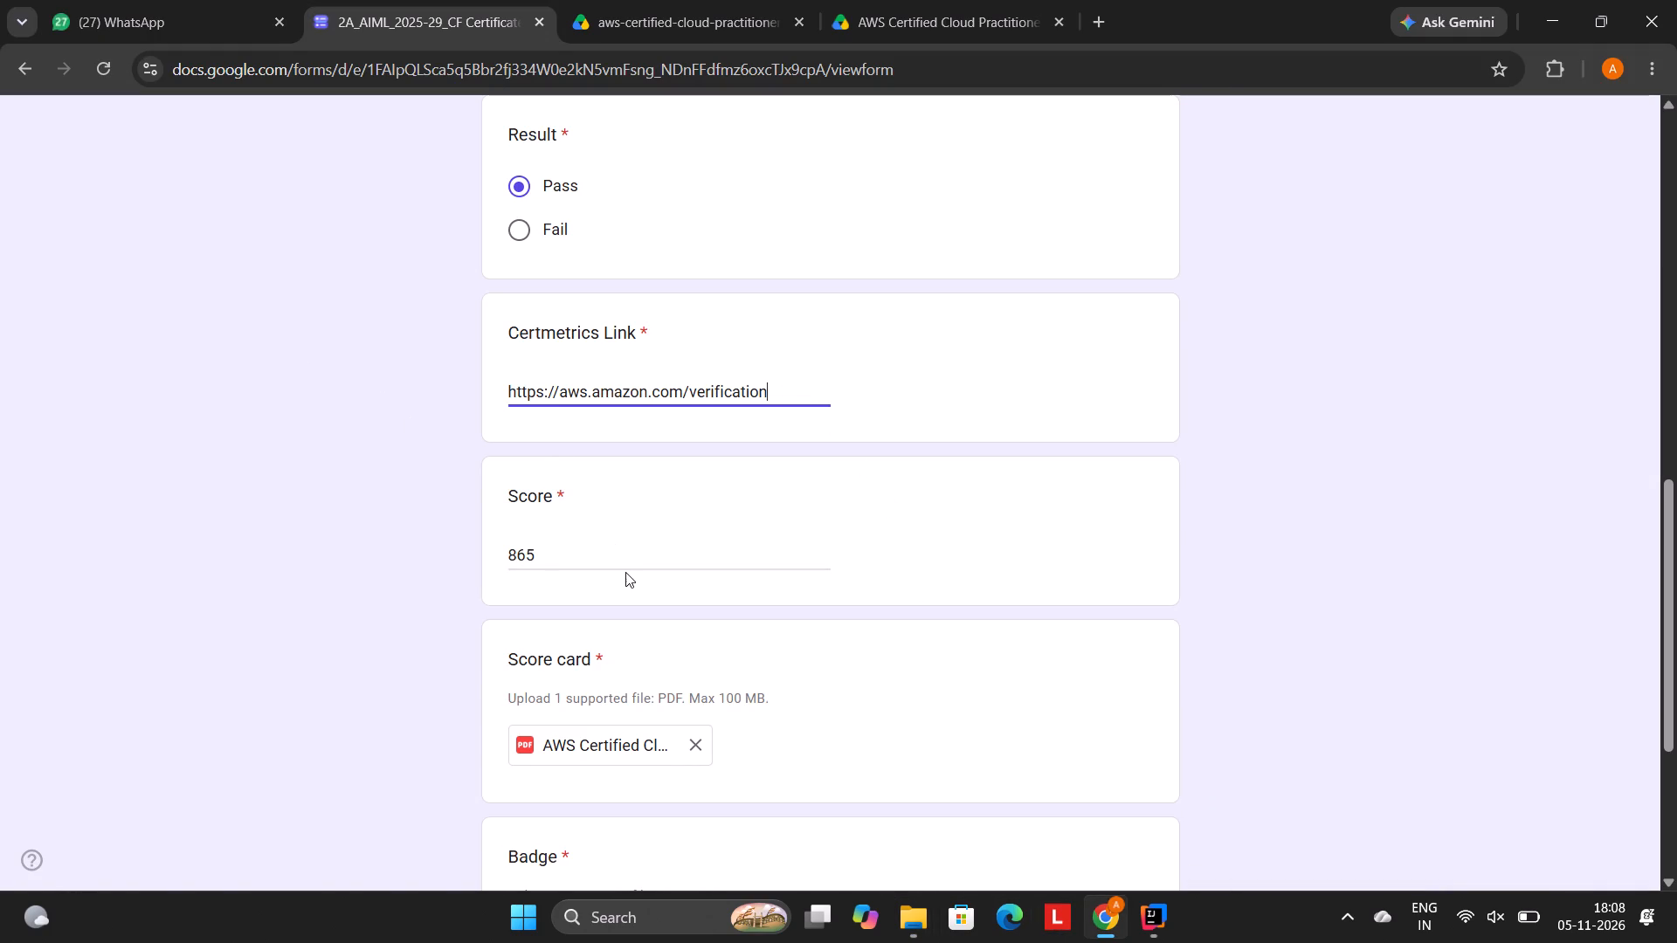
Review the form's answers from Name and Roll No through Certmetrics Link, Score and the uploaded Score card and Badge files.
scroll(625, 572, "down", 6)
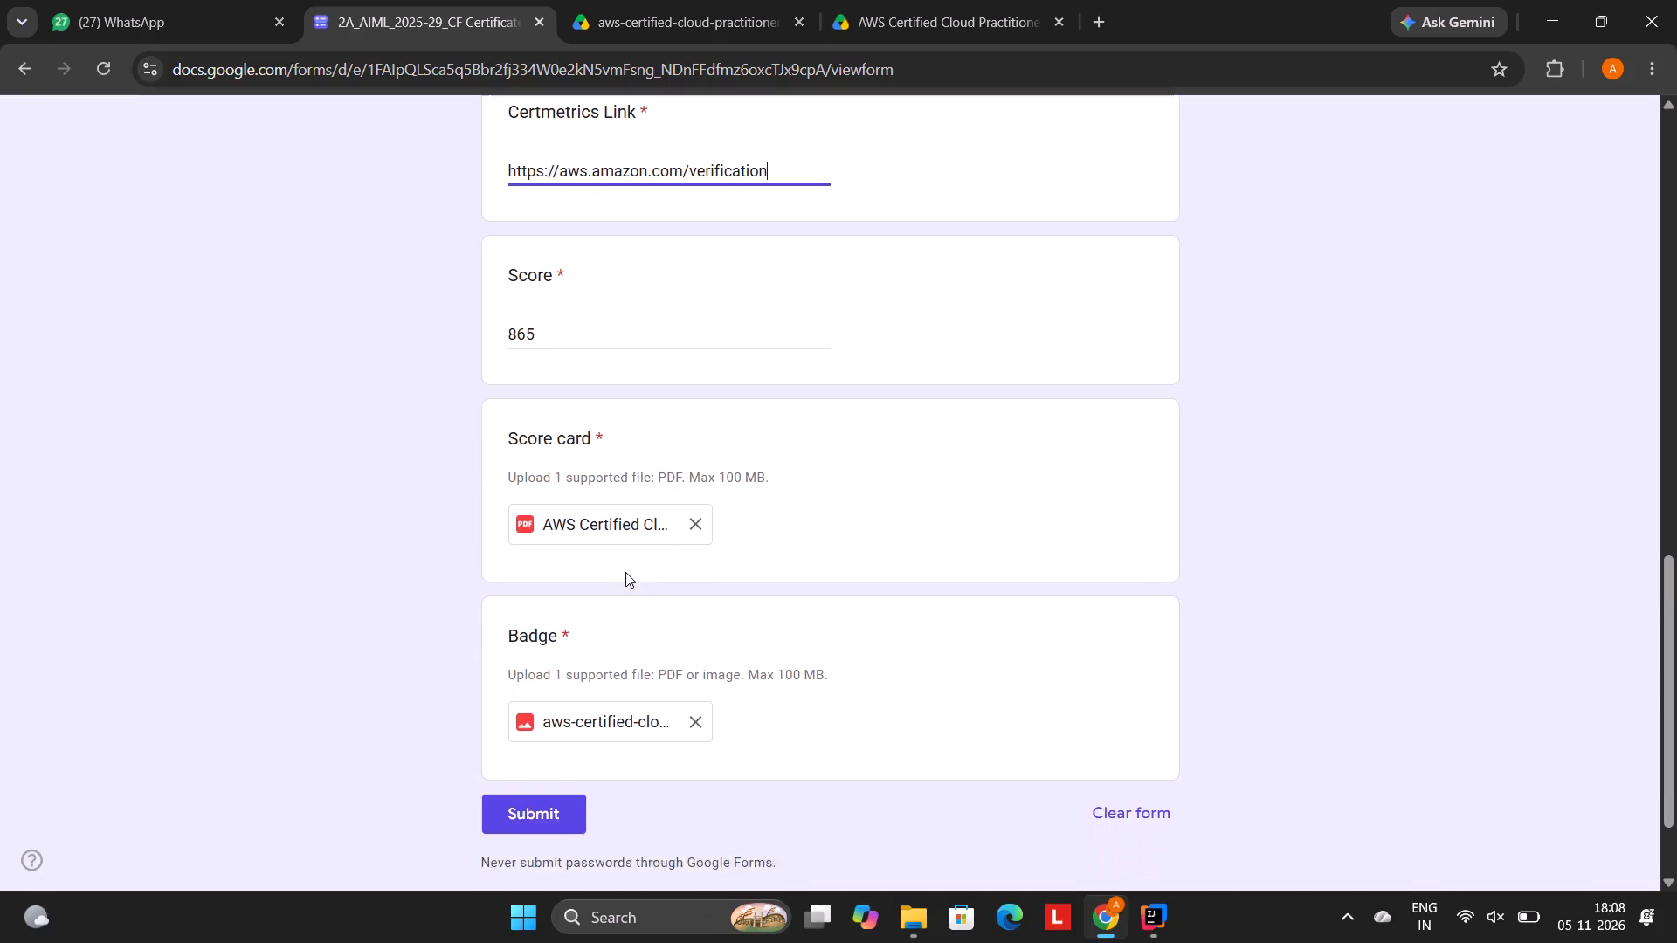
scroll(625, 572, "down", 1)
scroll(625, 572, "up", 9)
scroll(625, 572, "down", 5)
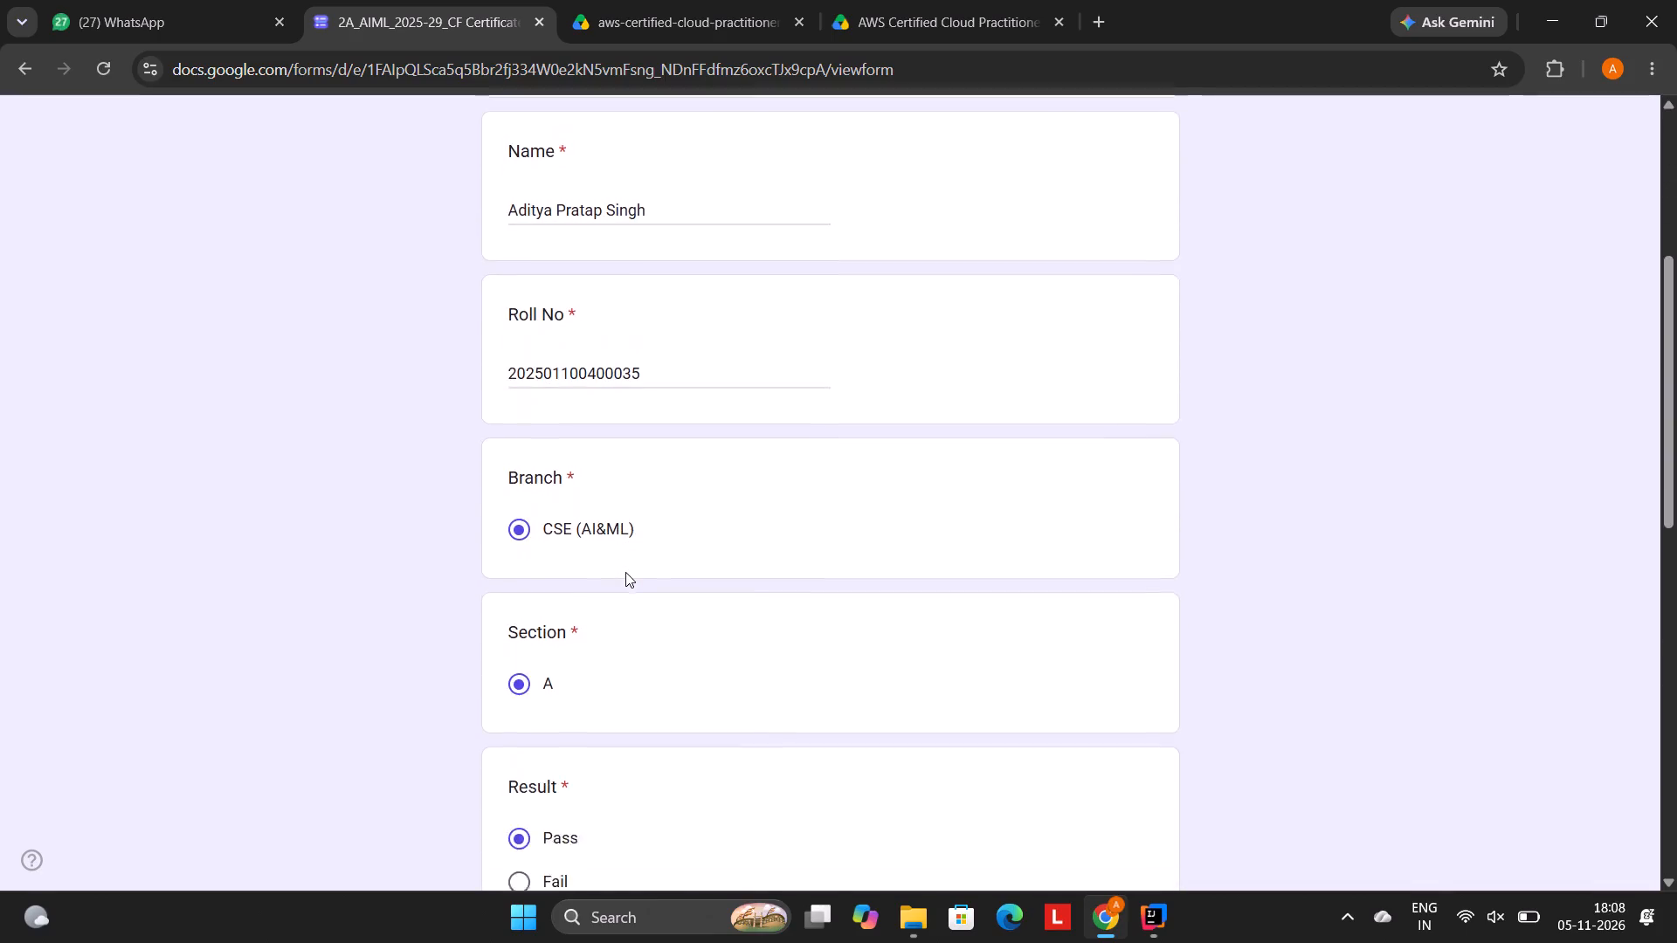
scroll(625, 572, "down", 5)
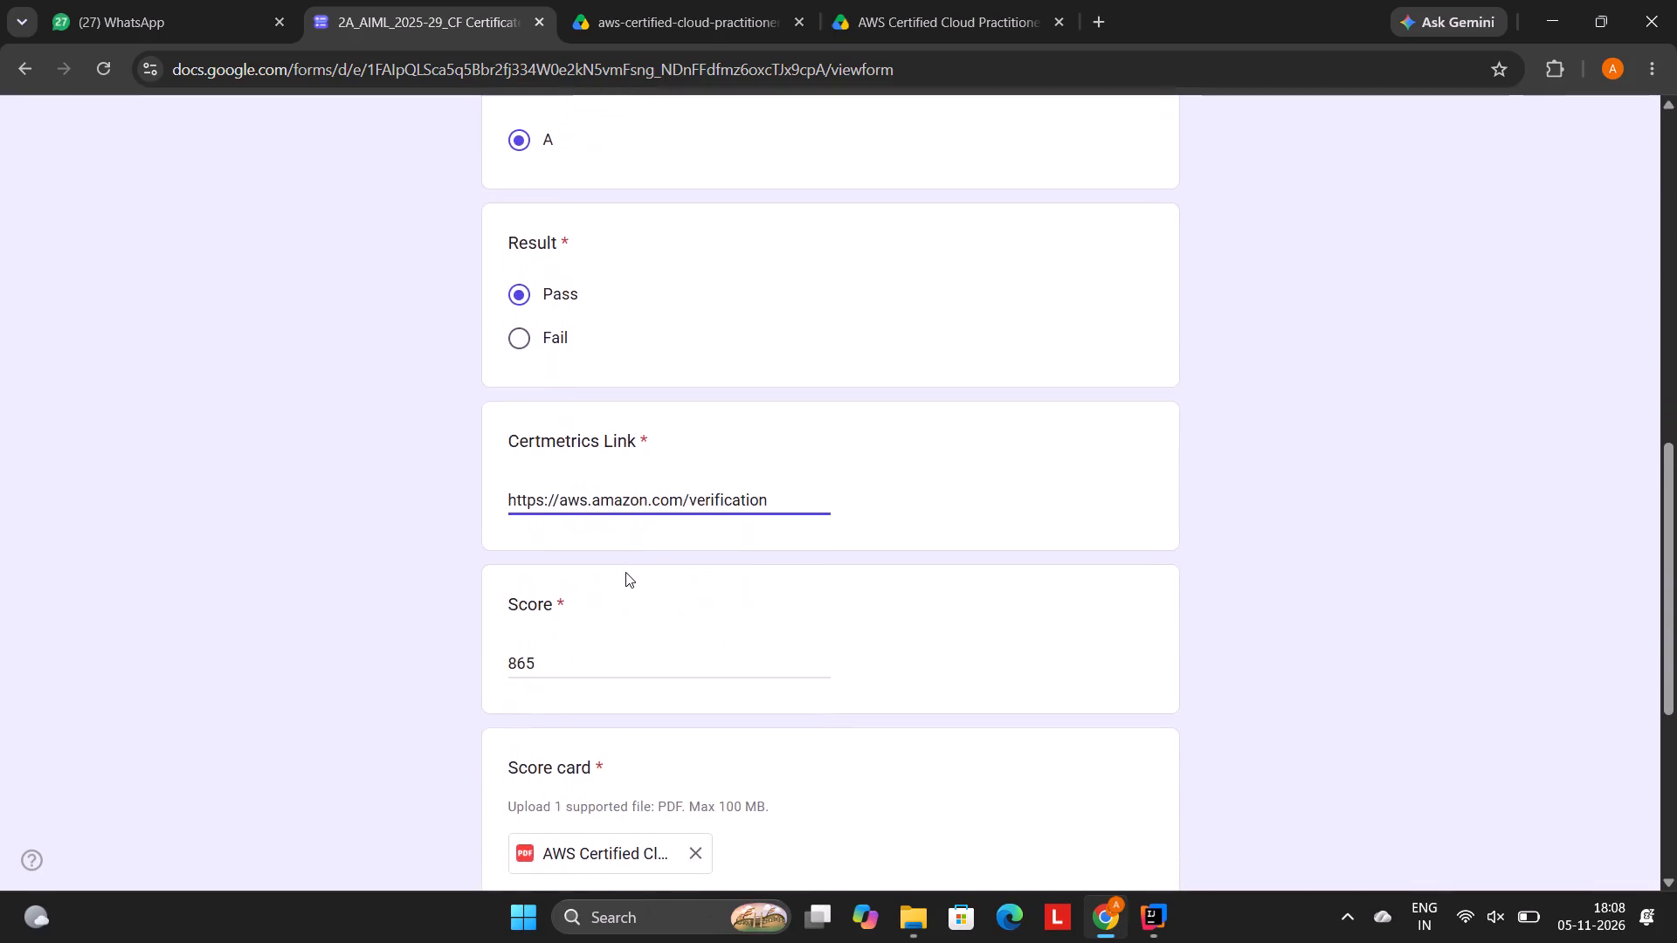
scroll(625, 572, "down", 1)
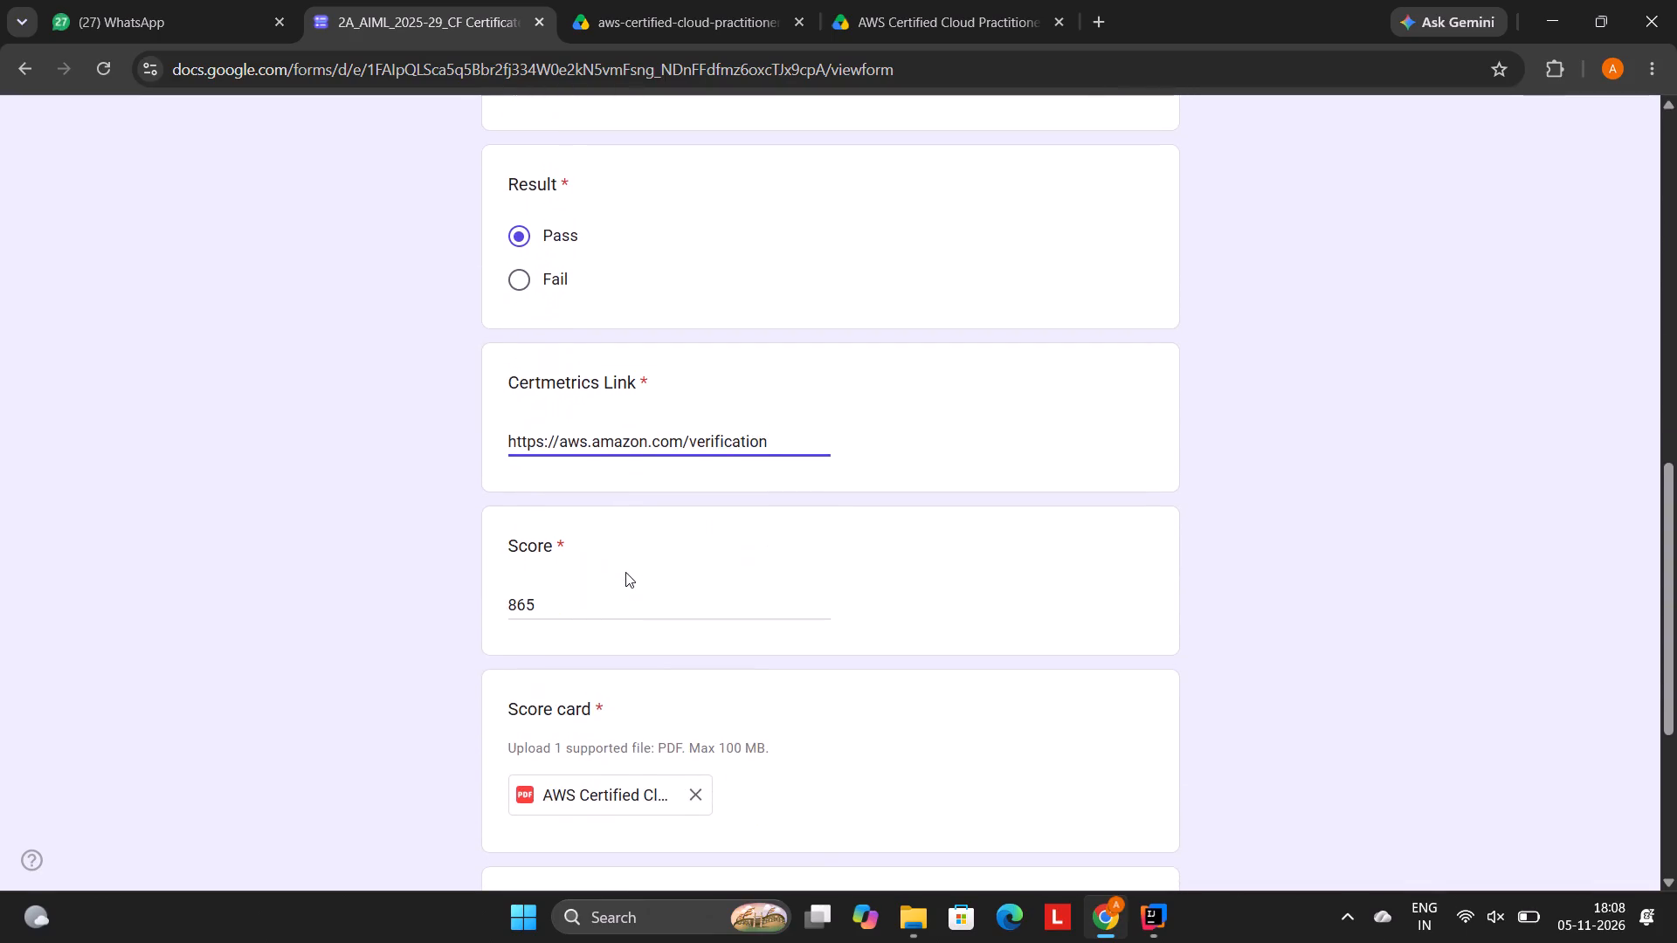
scroll(625, 572, "down", 2)
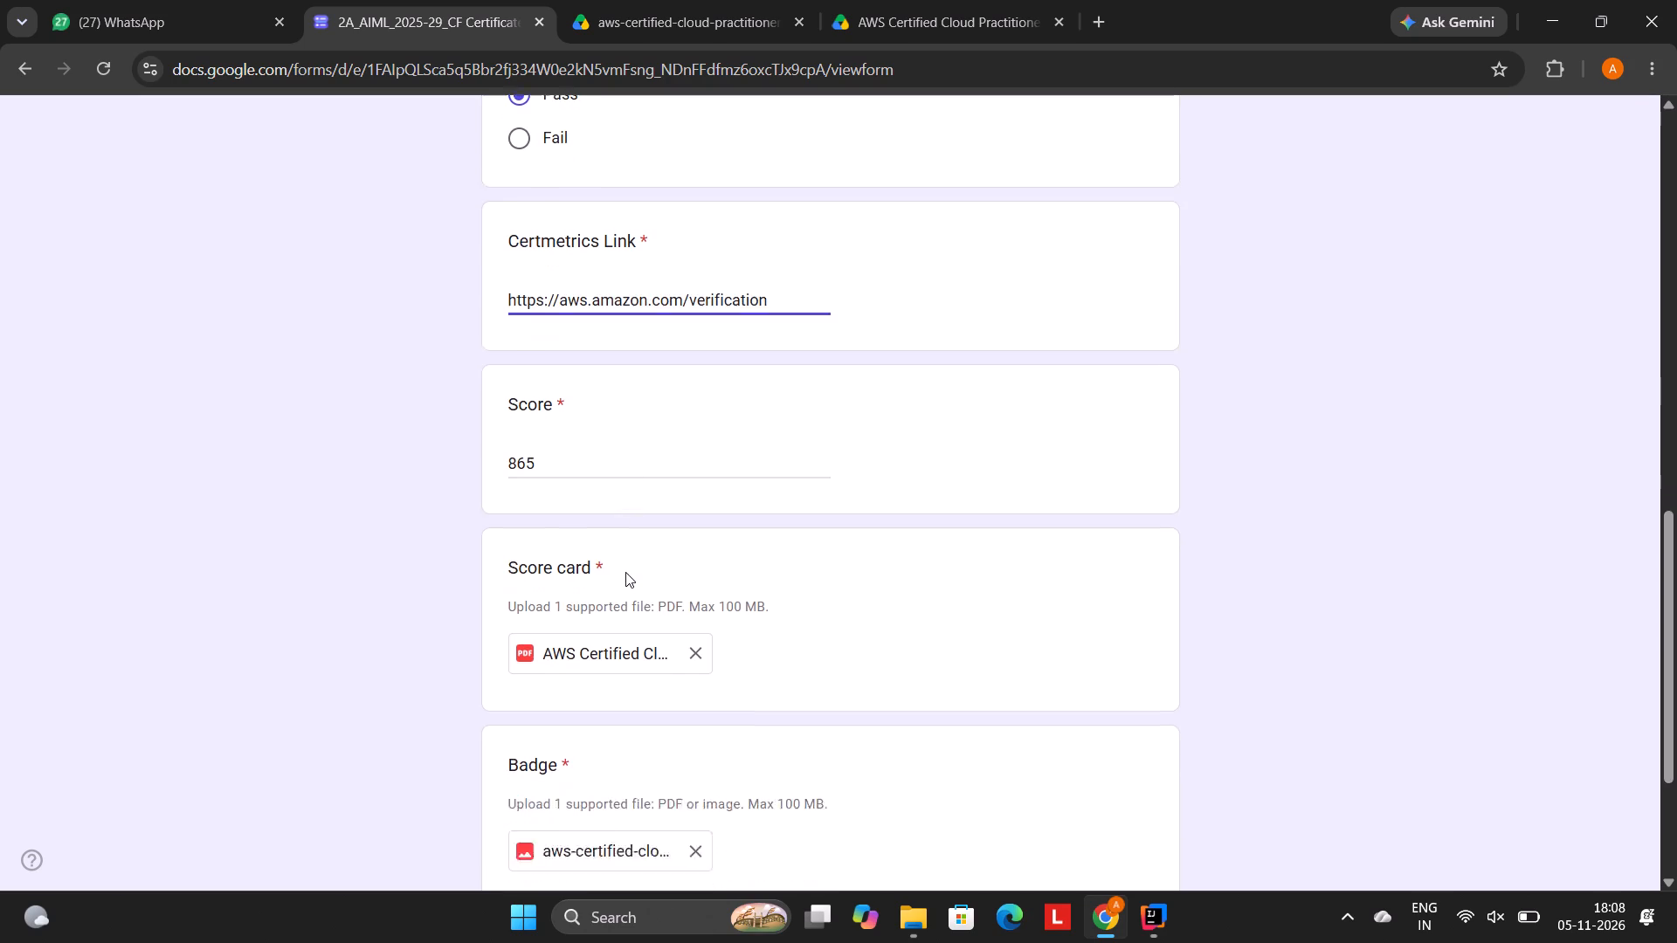
scroll(625, 572, "down", 3)
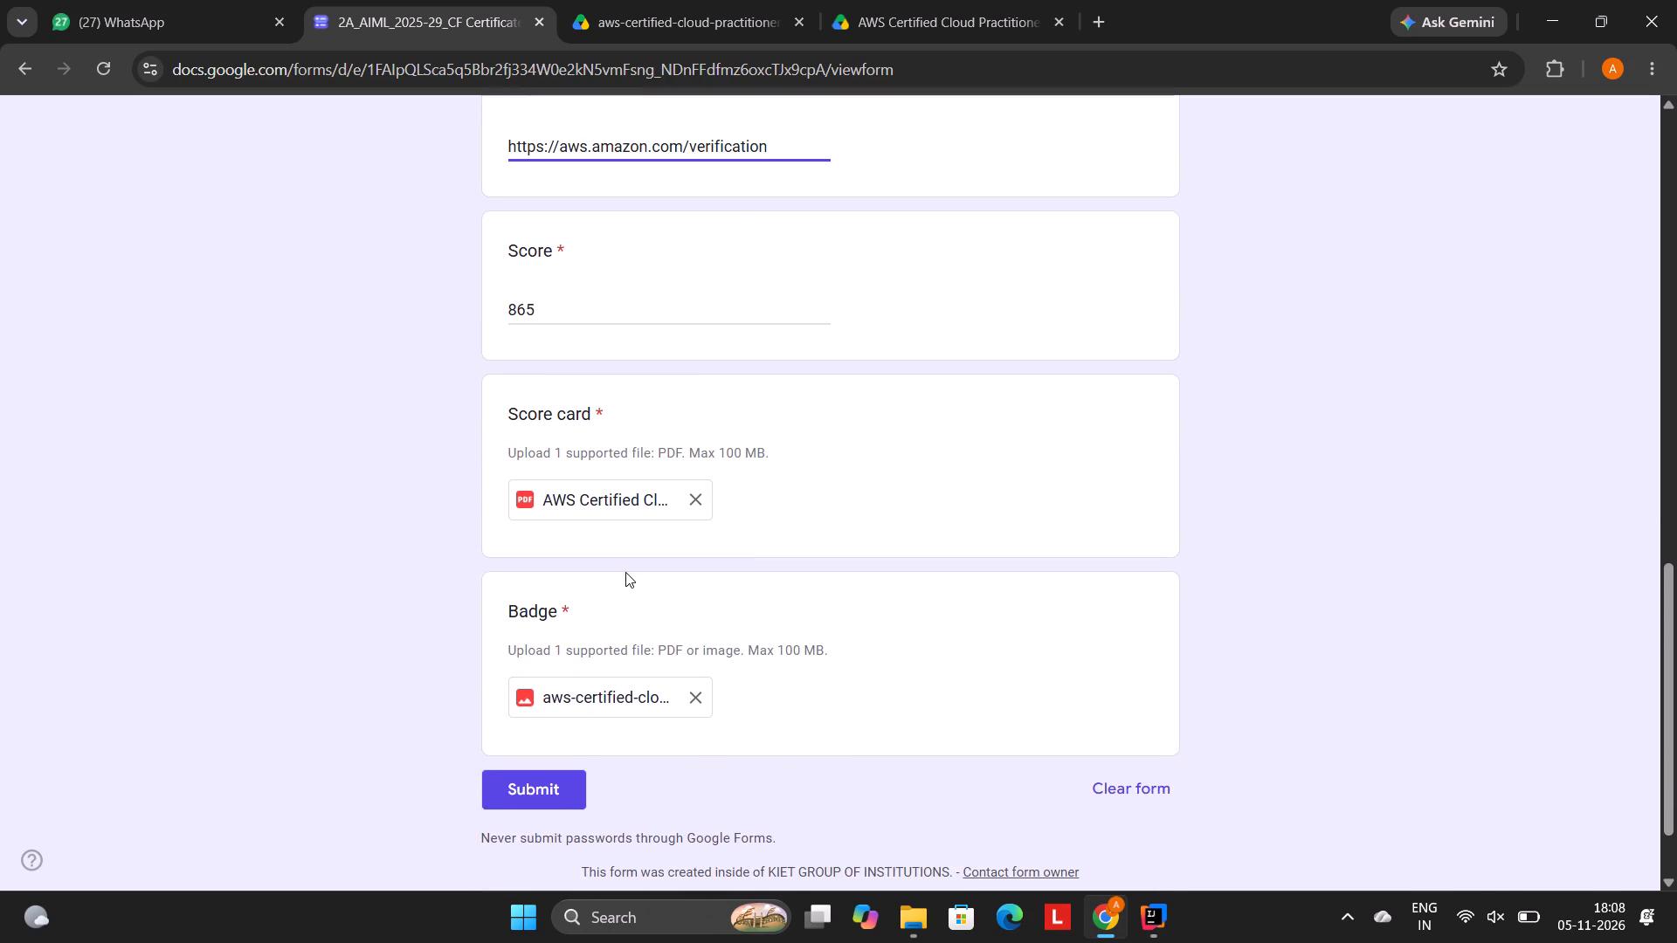
scroll(625, 572, "down", 3)
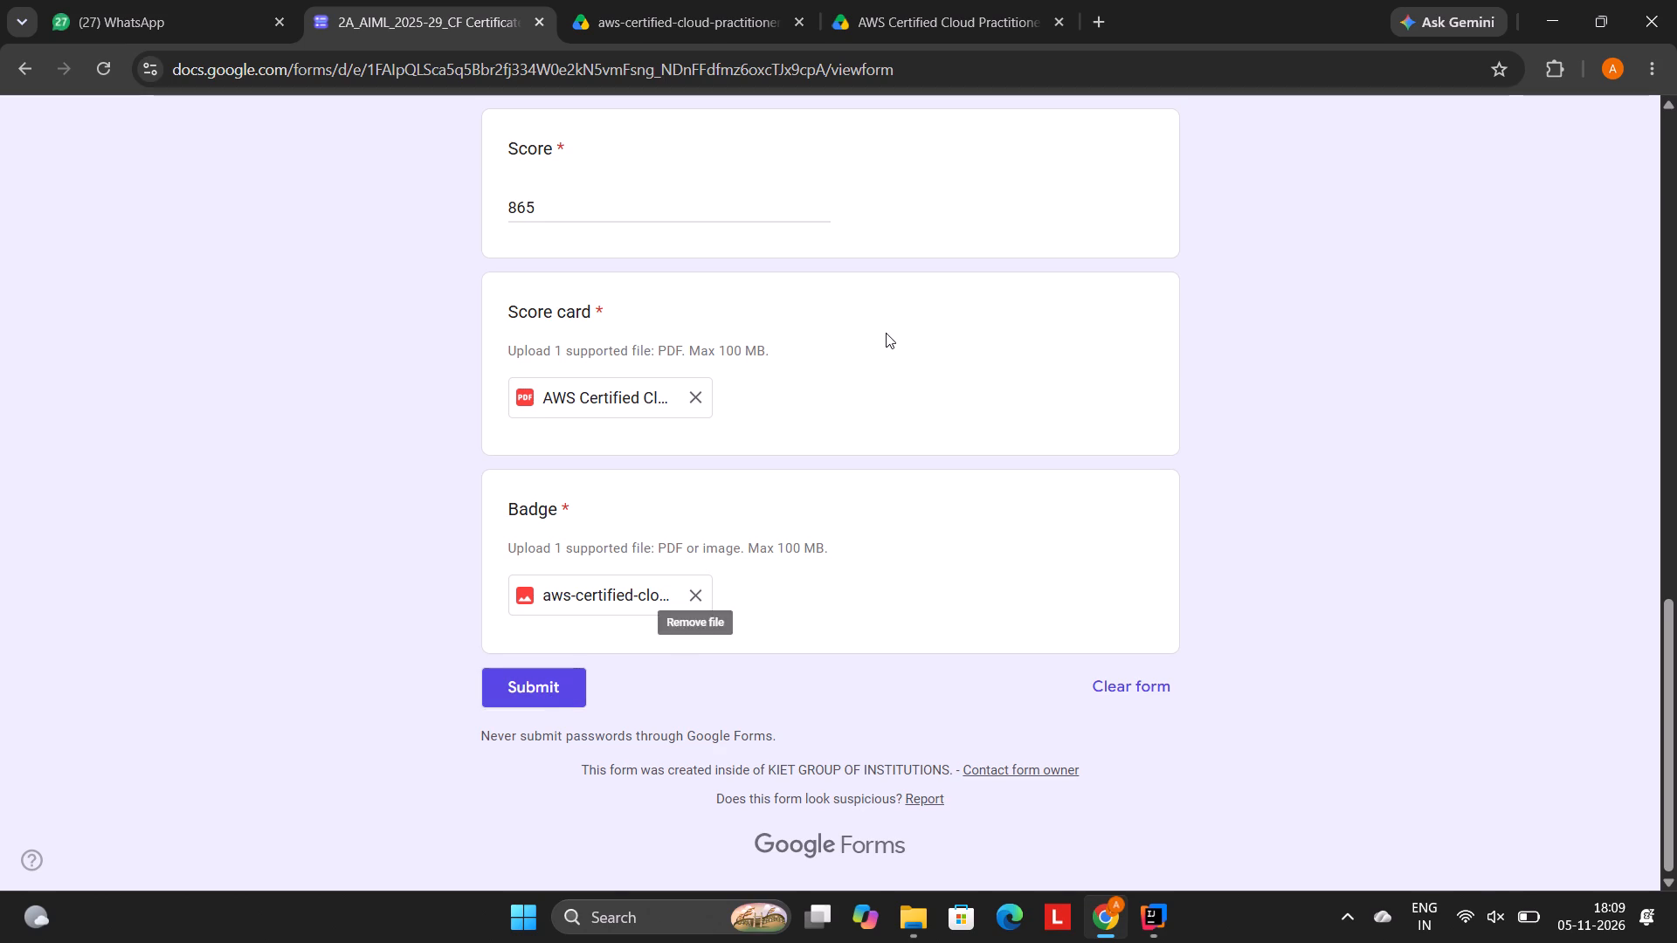
scroll(886, 333, "up", 3)
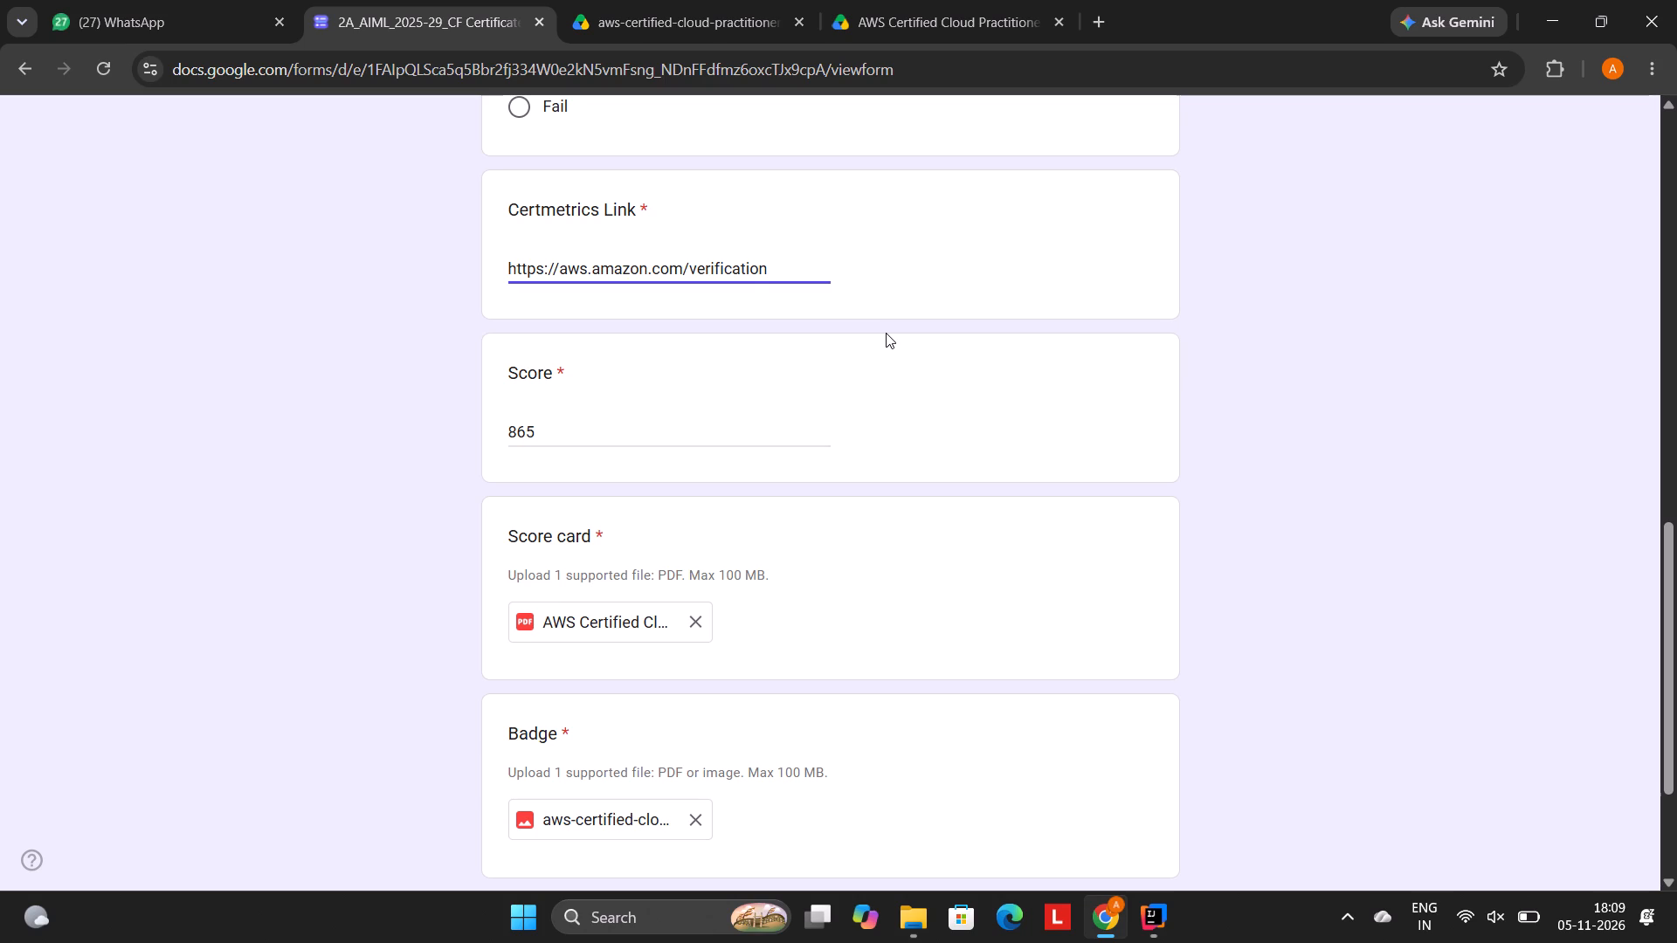
Check the uploaded badge and score card previews, and view the "AWS Certified Cloud Practitioner" PDF from Downloads.
left_click(659, 17)
left_click(866, 0)
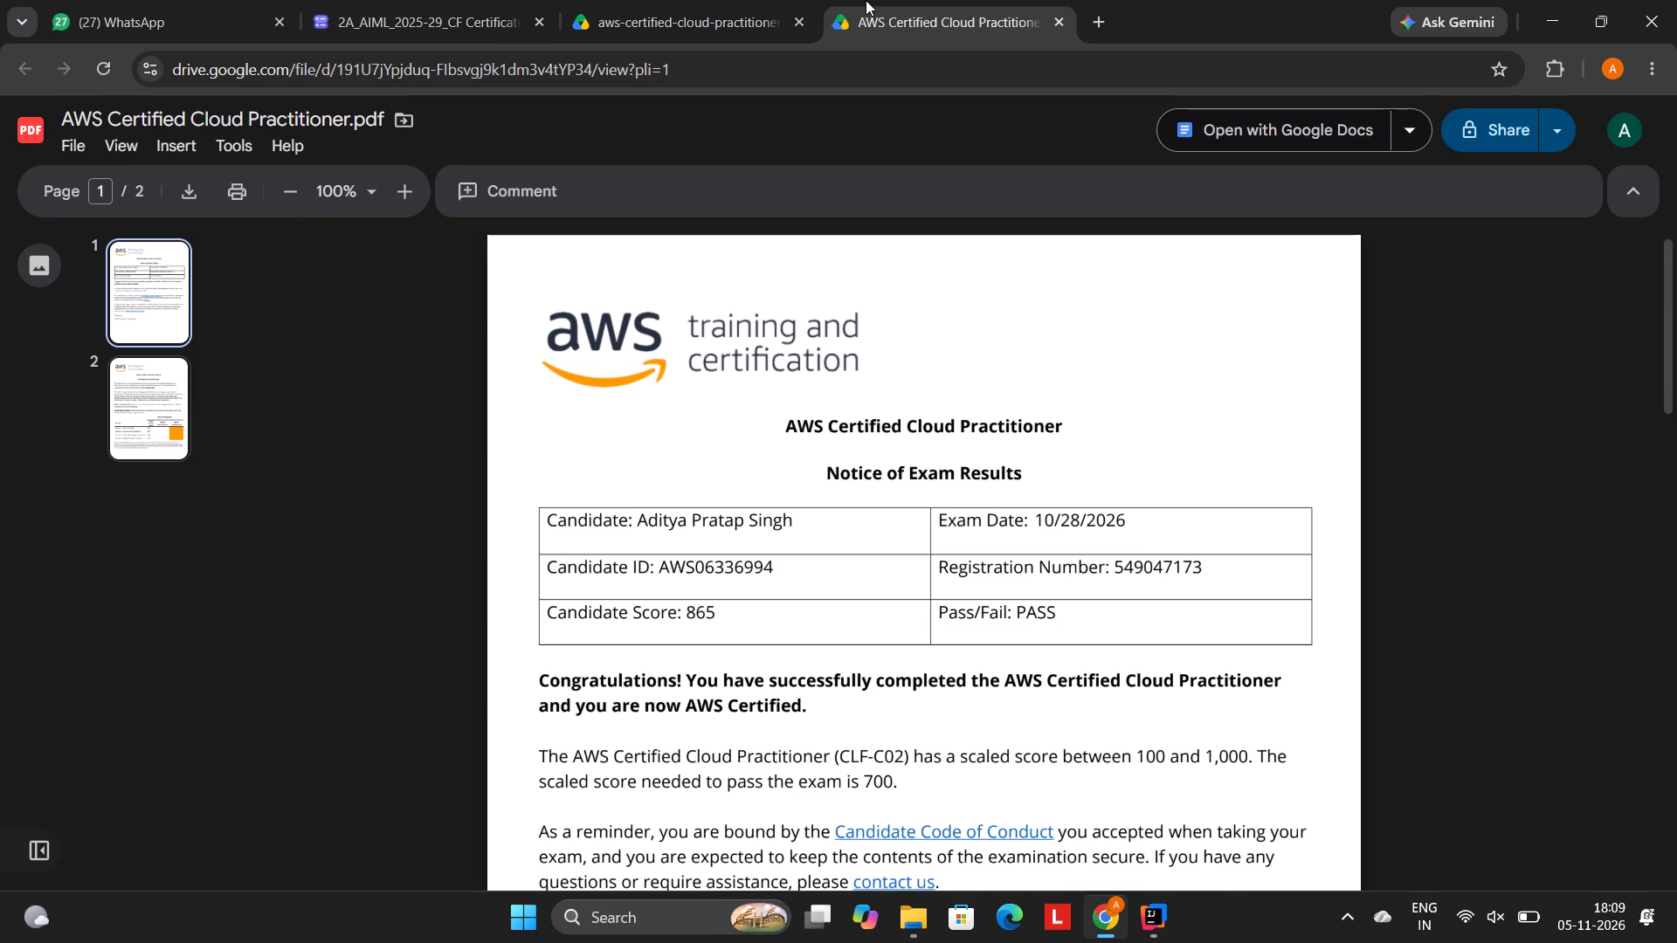
left_click(362, 21)
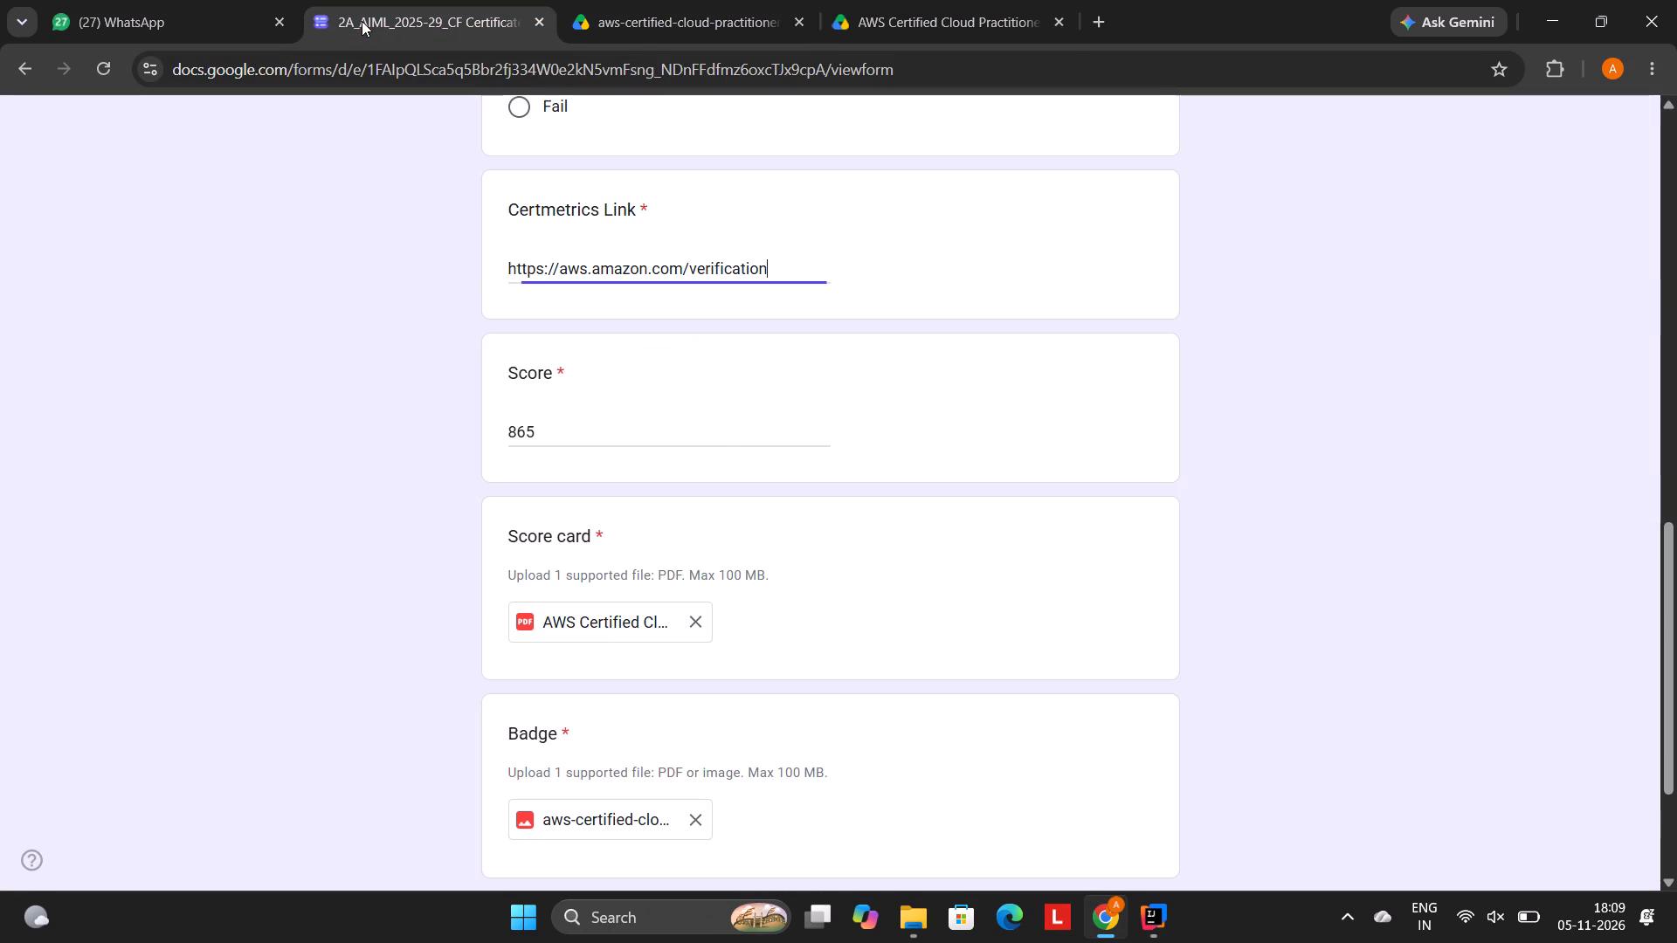
left_click(916, 929)
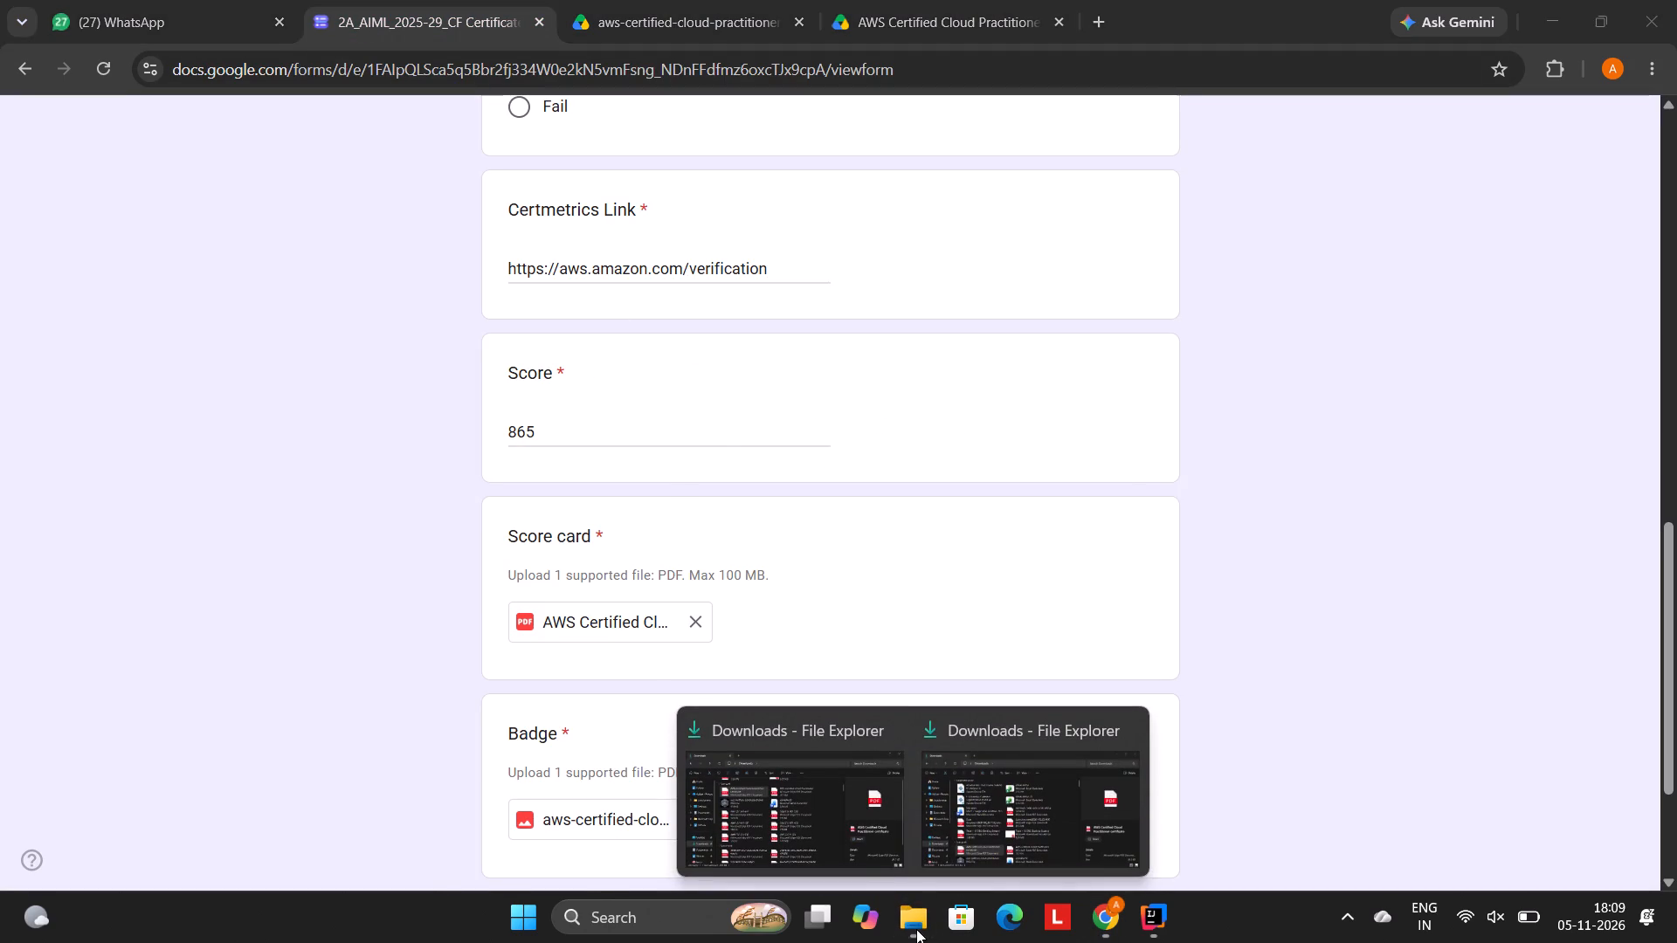
left_click(799, 772)
scroll(577, 313, "up", 1)
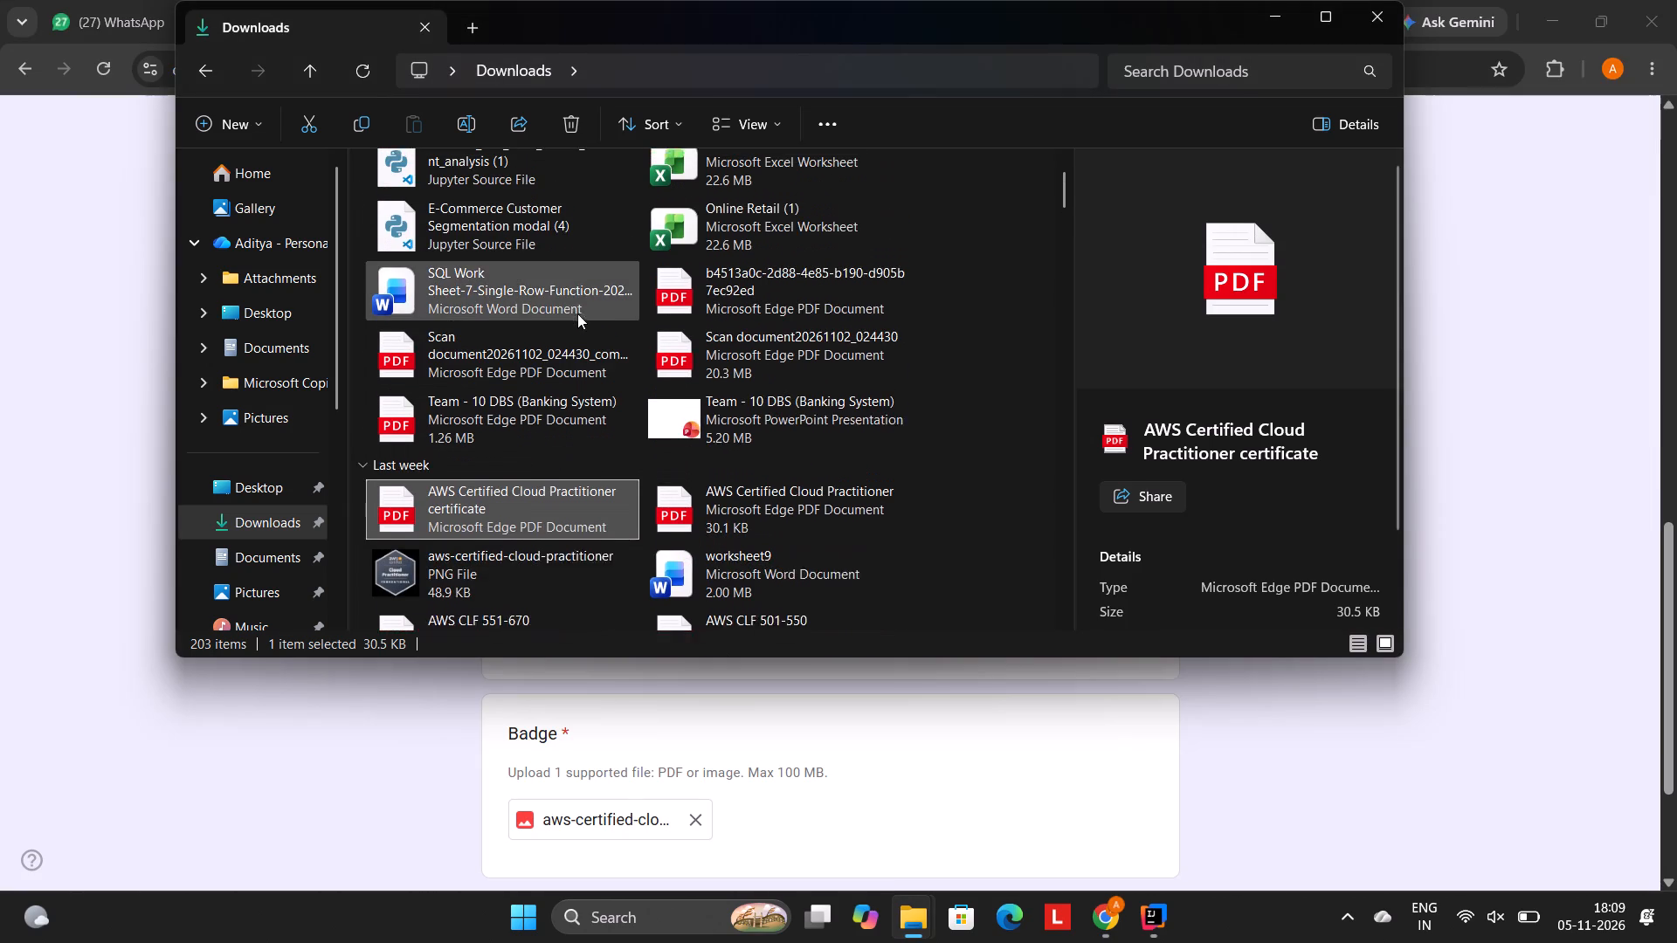
scroll(577, 313, "up", 1)
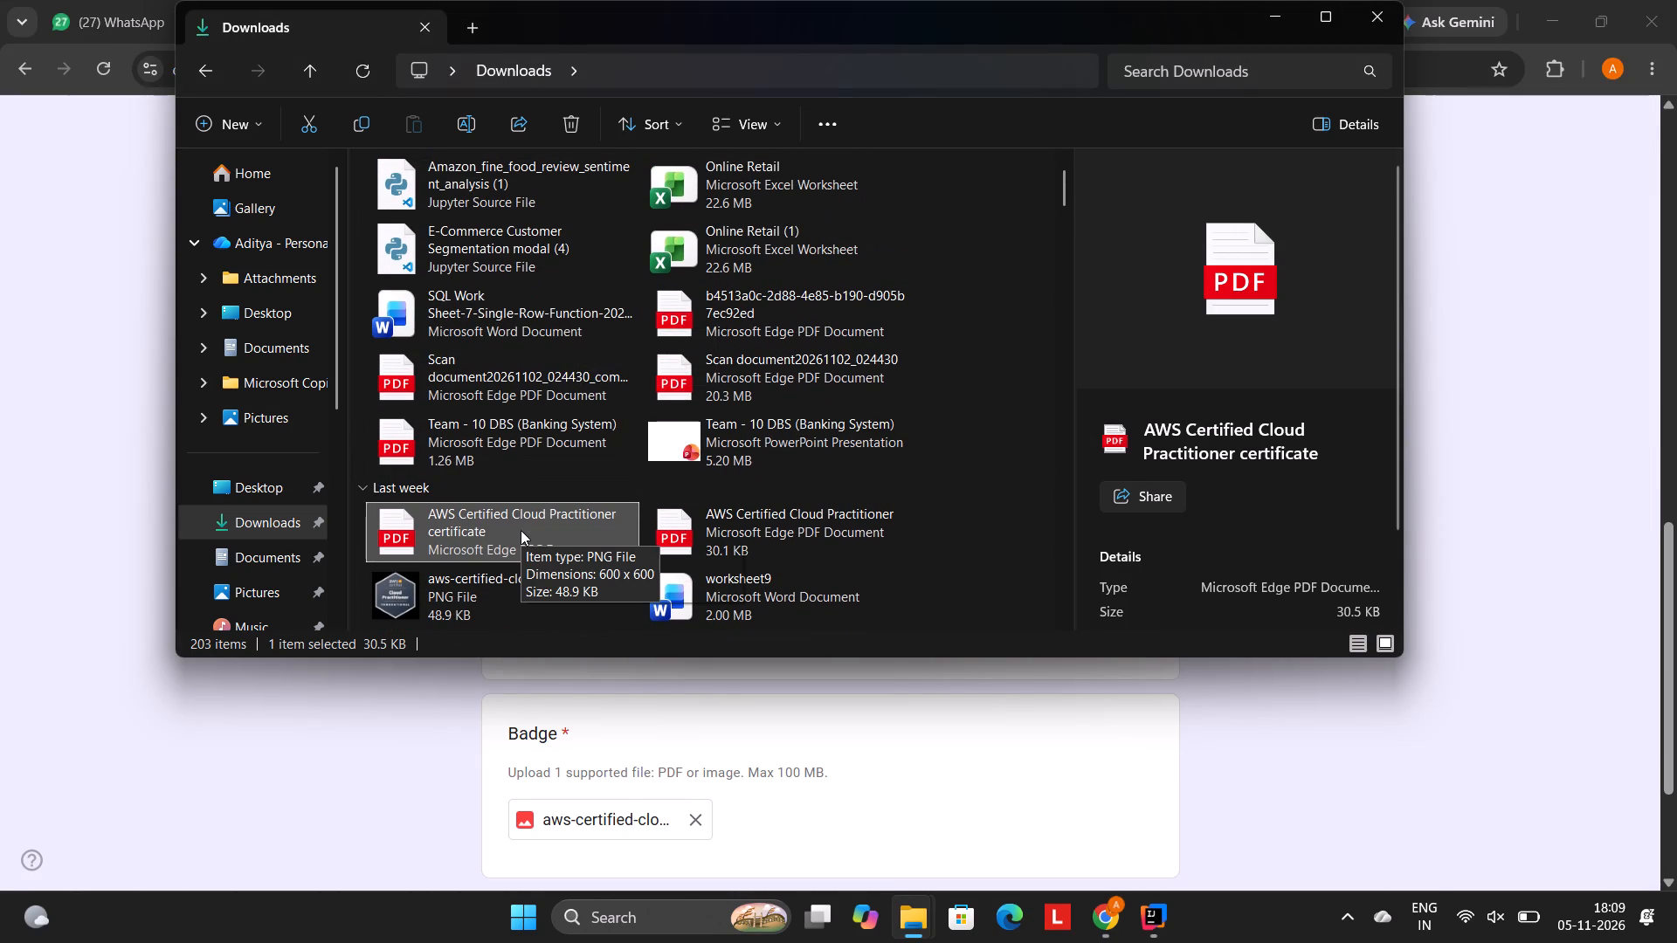
double_click(678, 531)
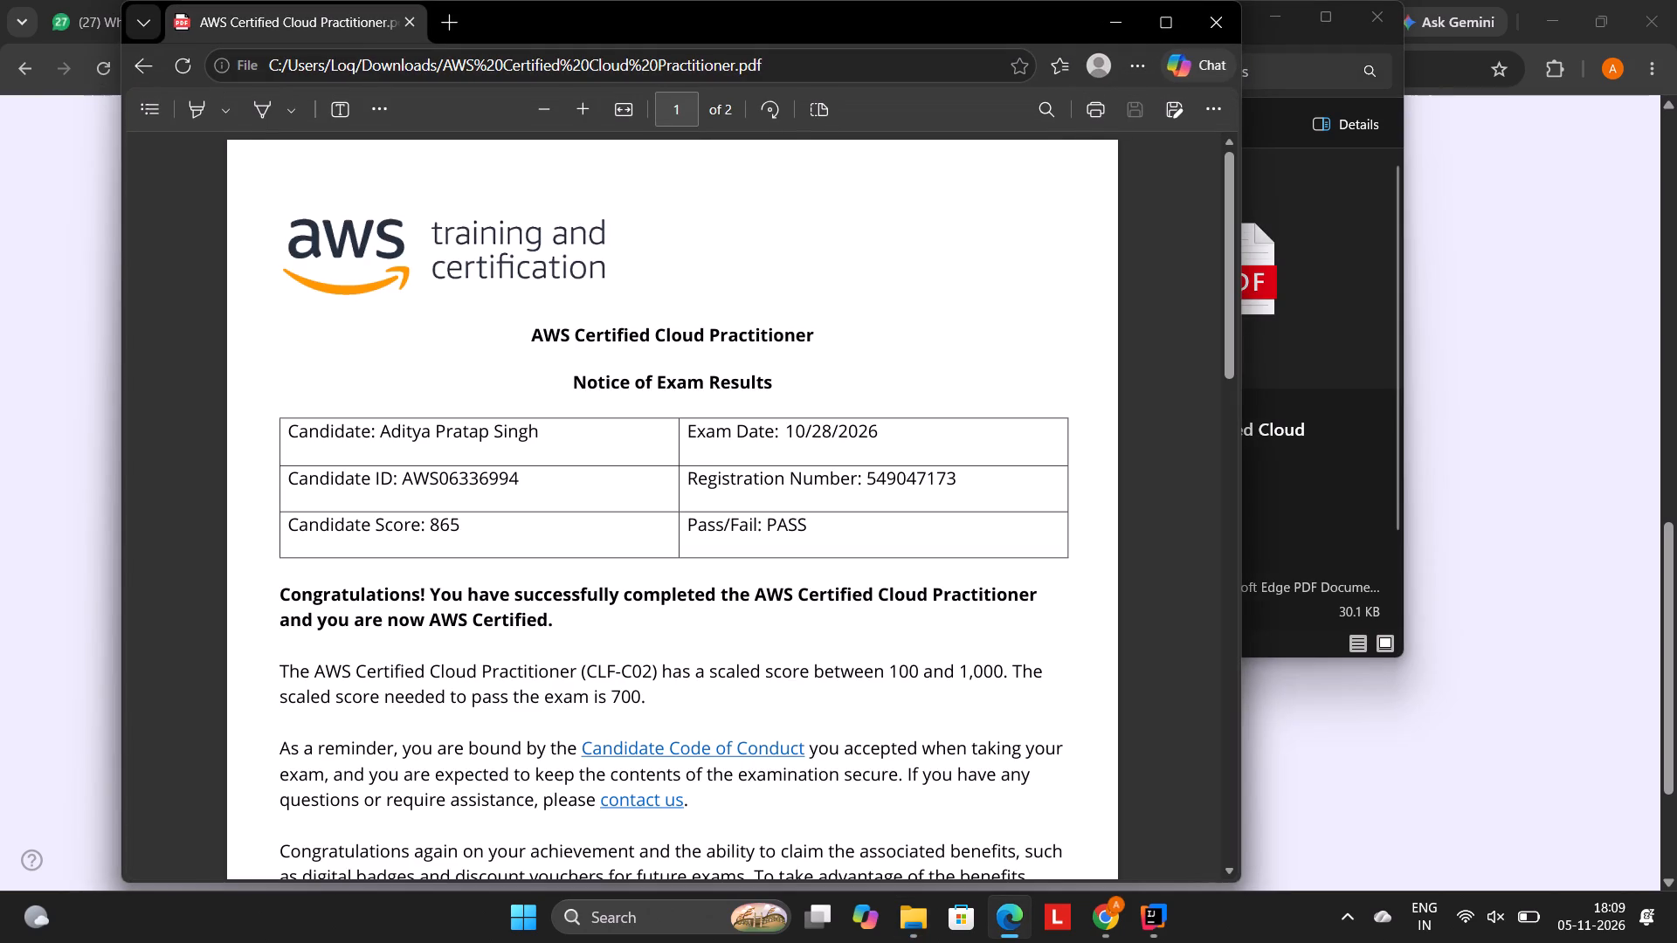
left_click(1206, 17)
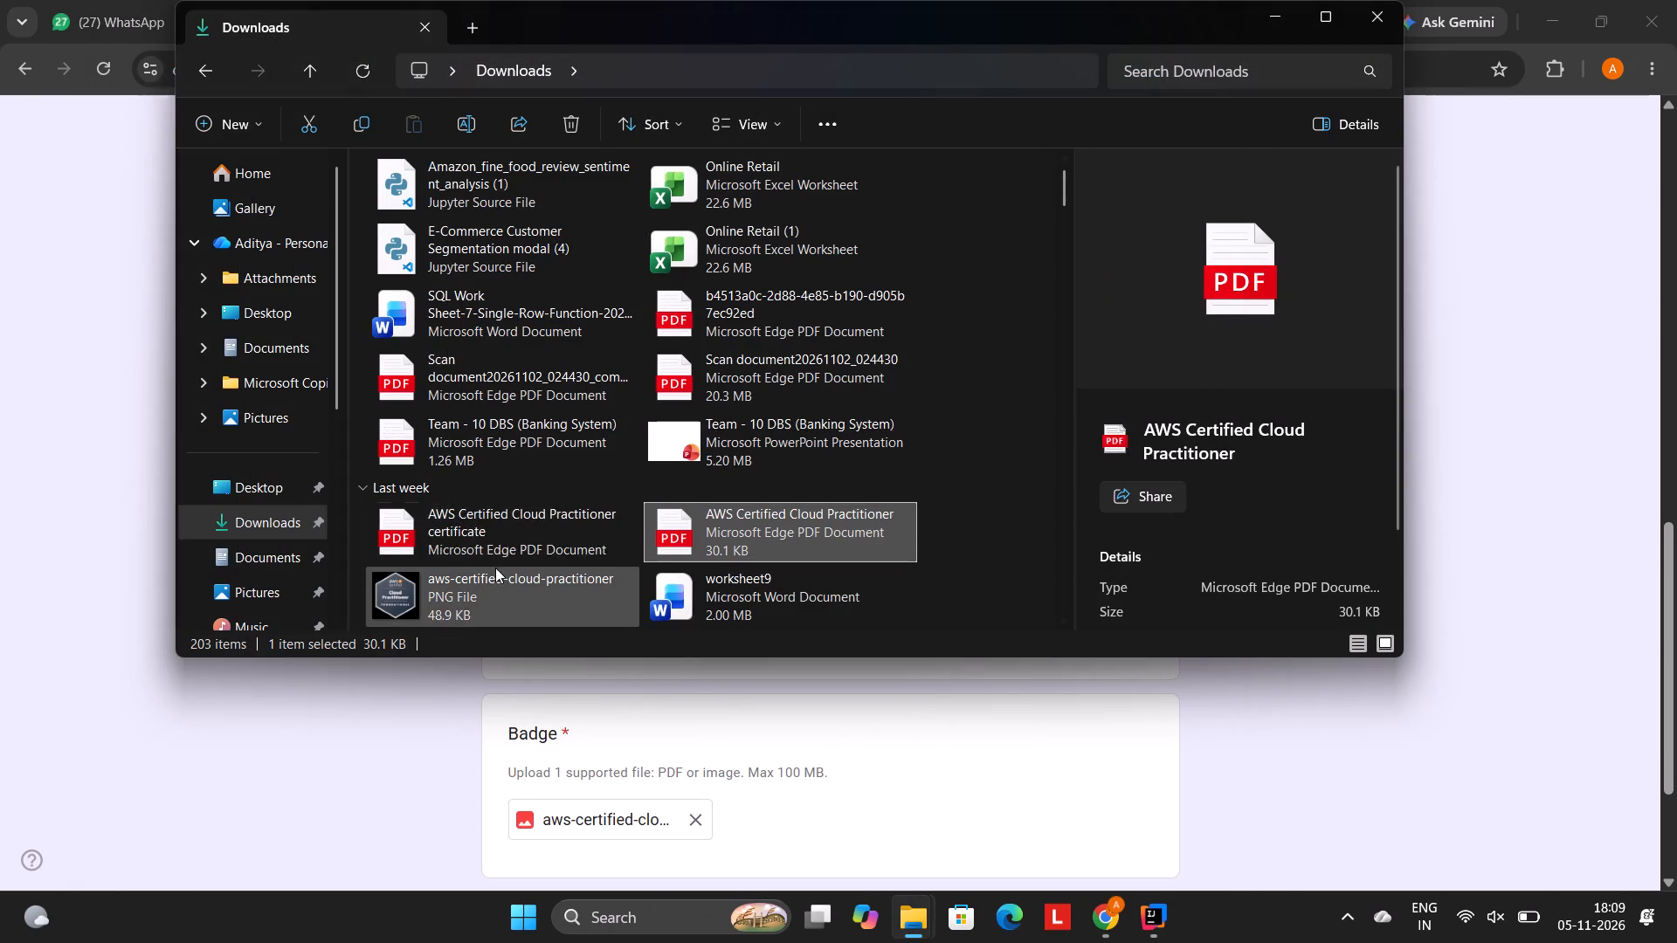
Copy the validation number from the "AWS Certified Cloud Practitioner certificate" PDF in Downloads and replace the form's Certmetrics Link answer with it.
double_click(509, 533)
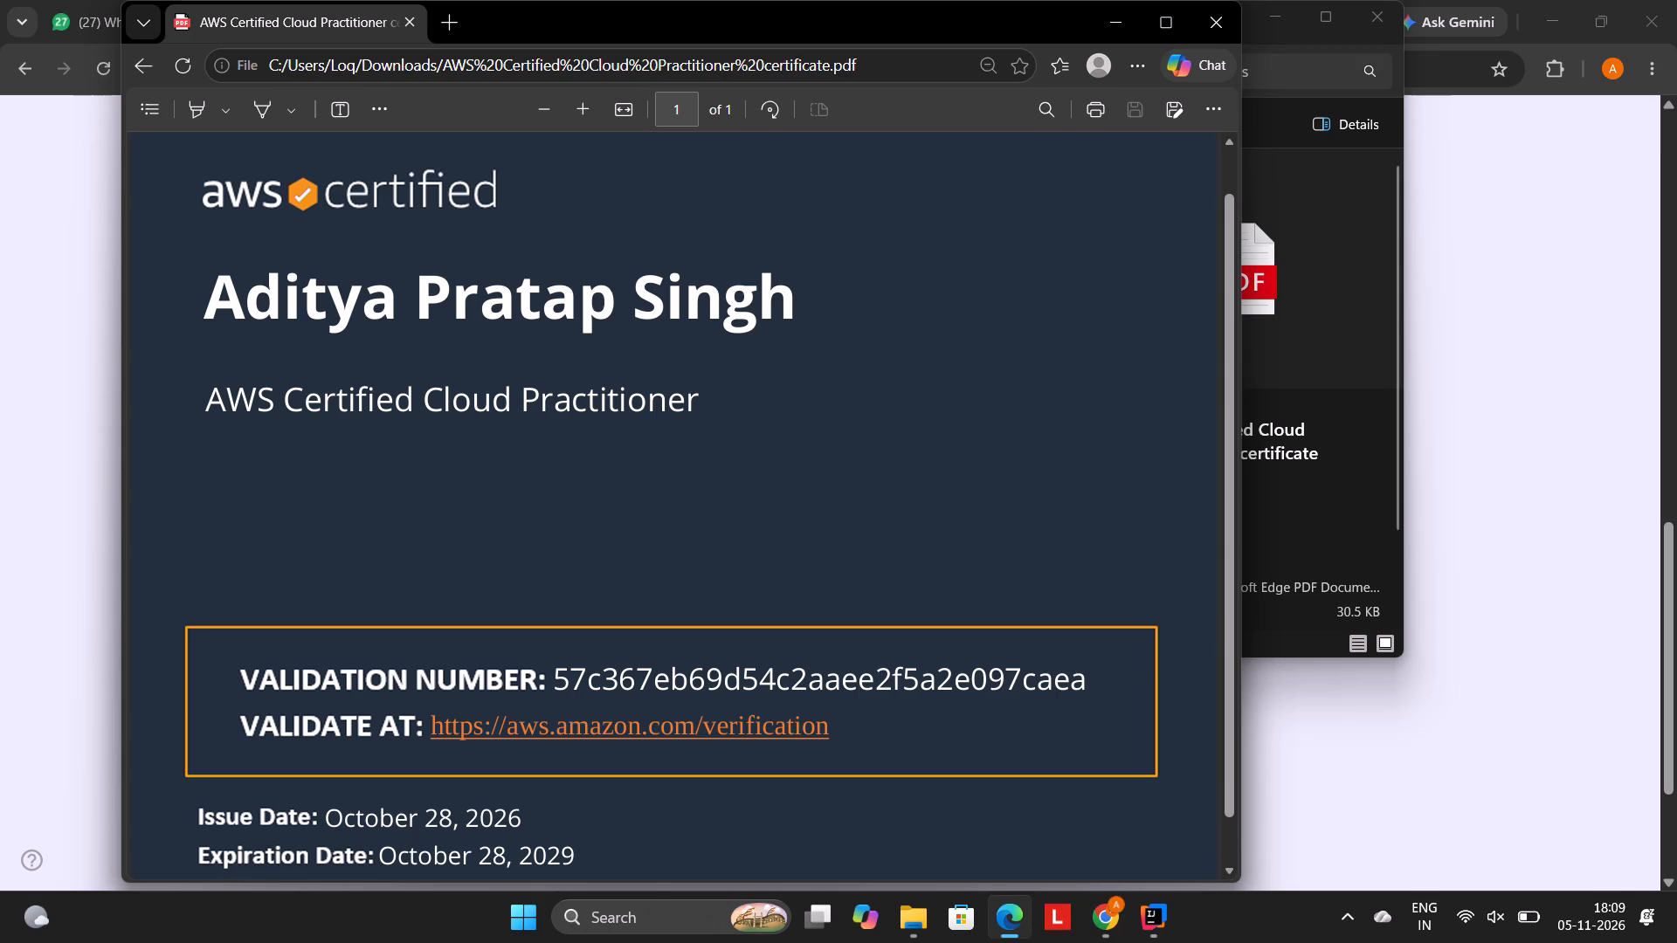
left_click_drag(1095, 683, 544, 682)
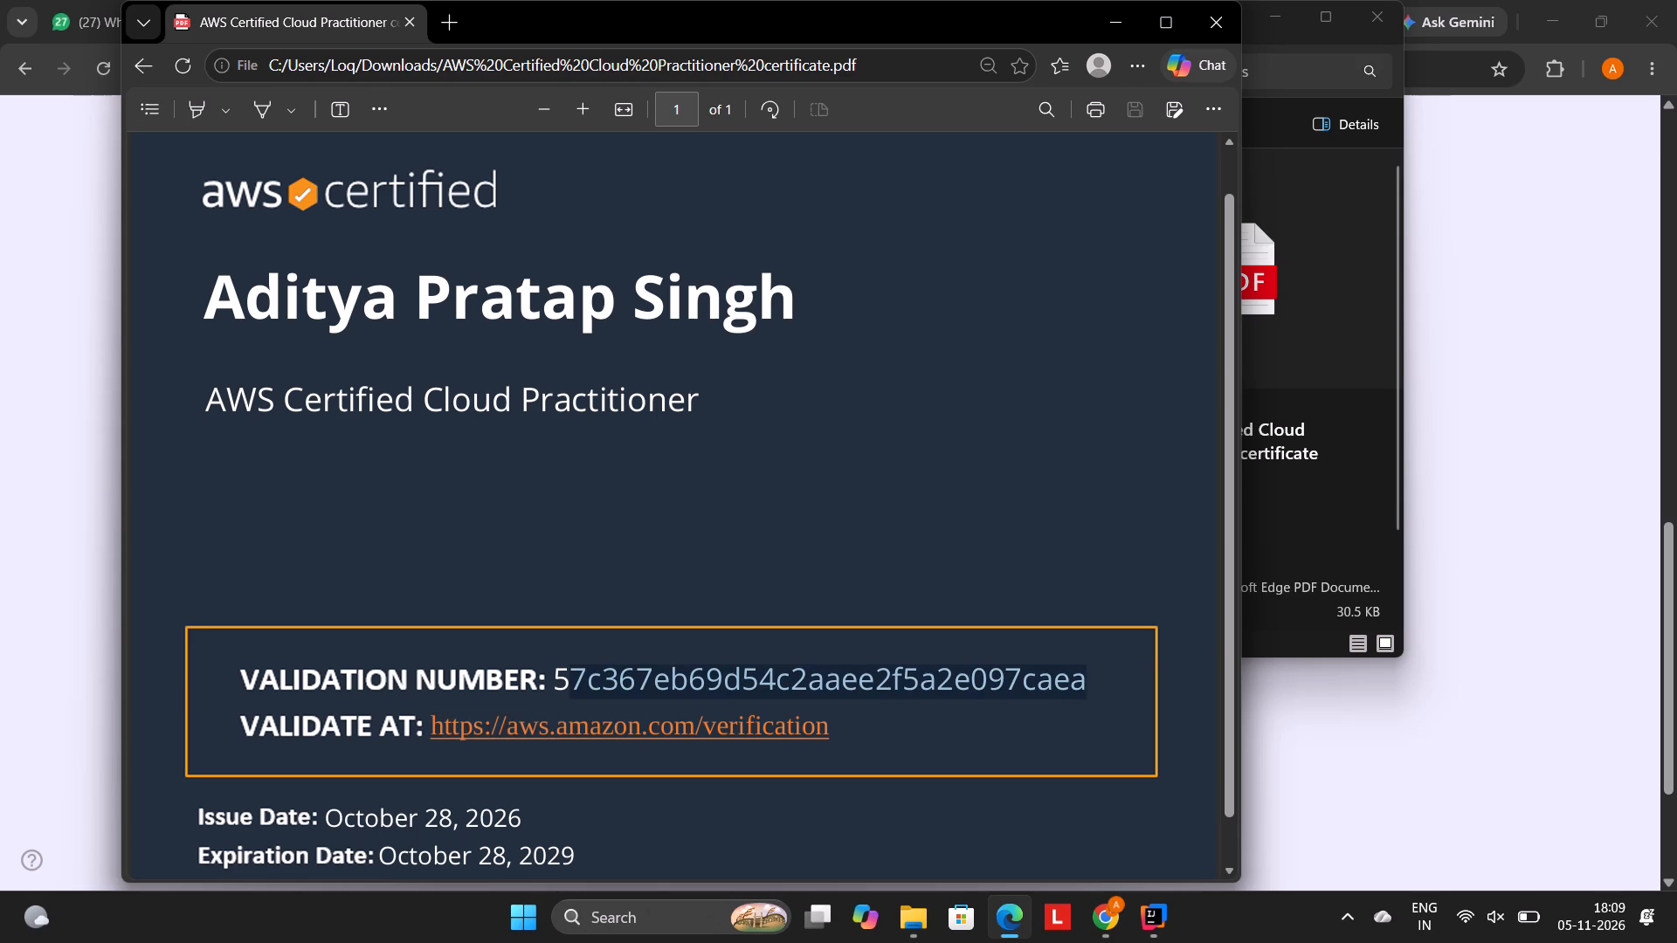
left_click_drag(544, 682, 535, 678)
key("ctrl+c")
left_click(1232, 33)
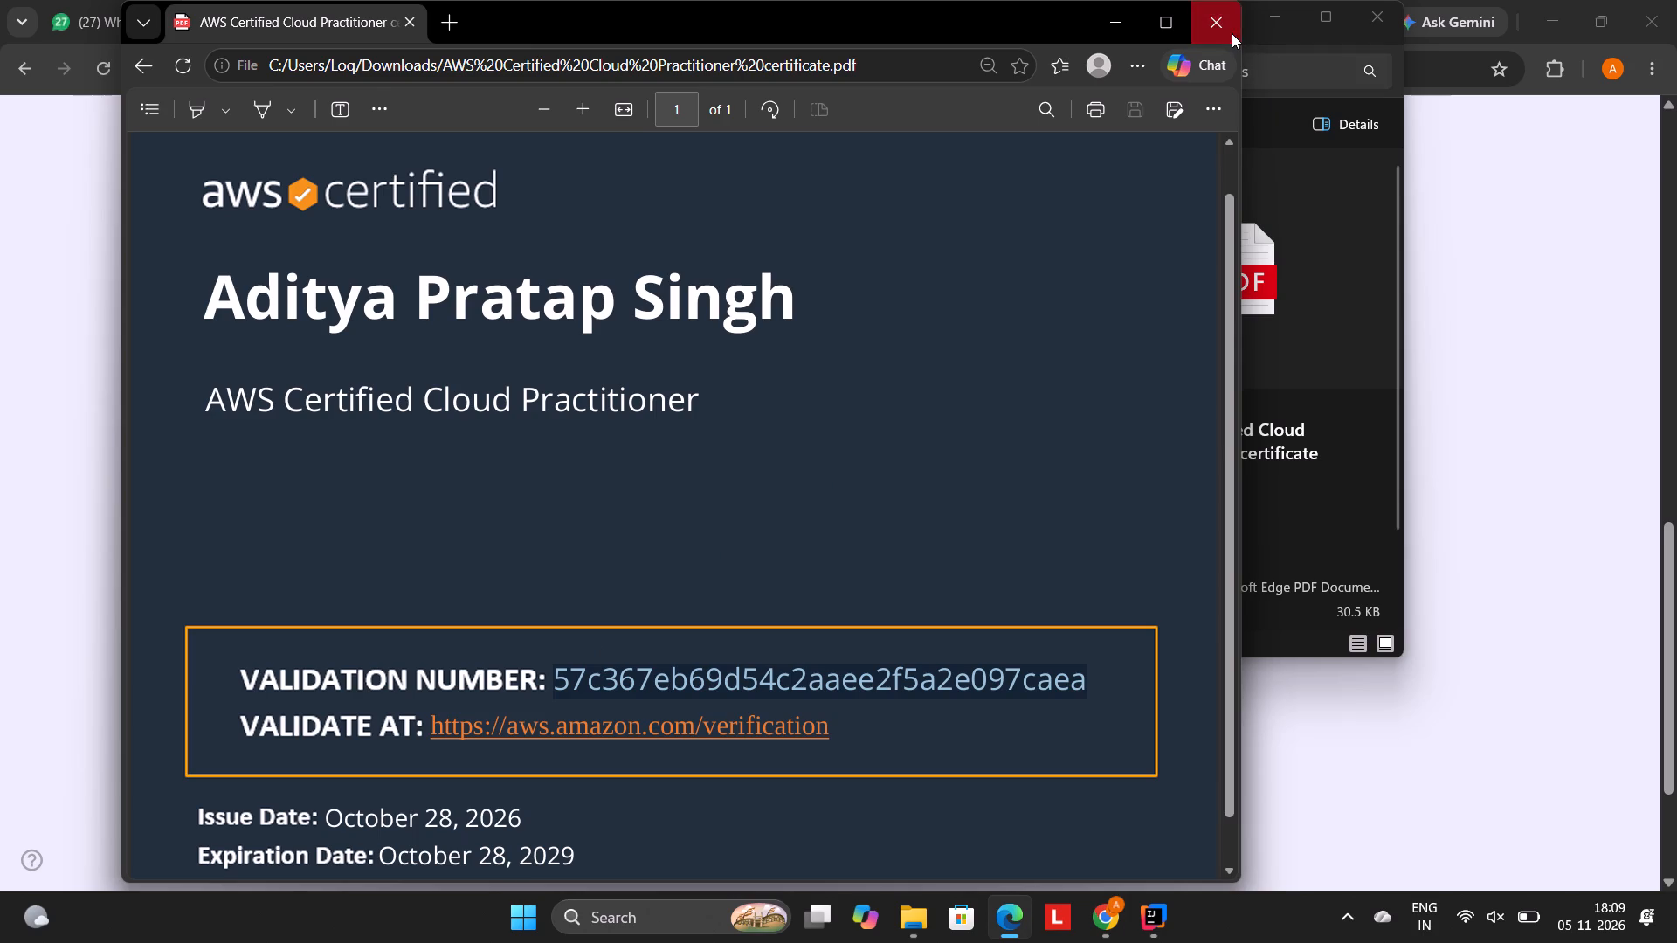
left_click(1359, 22)
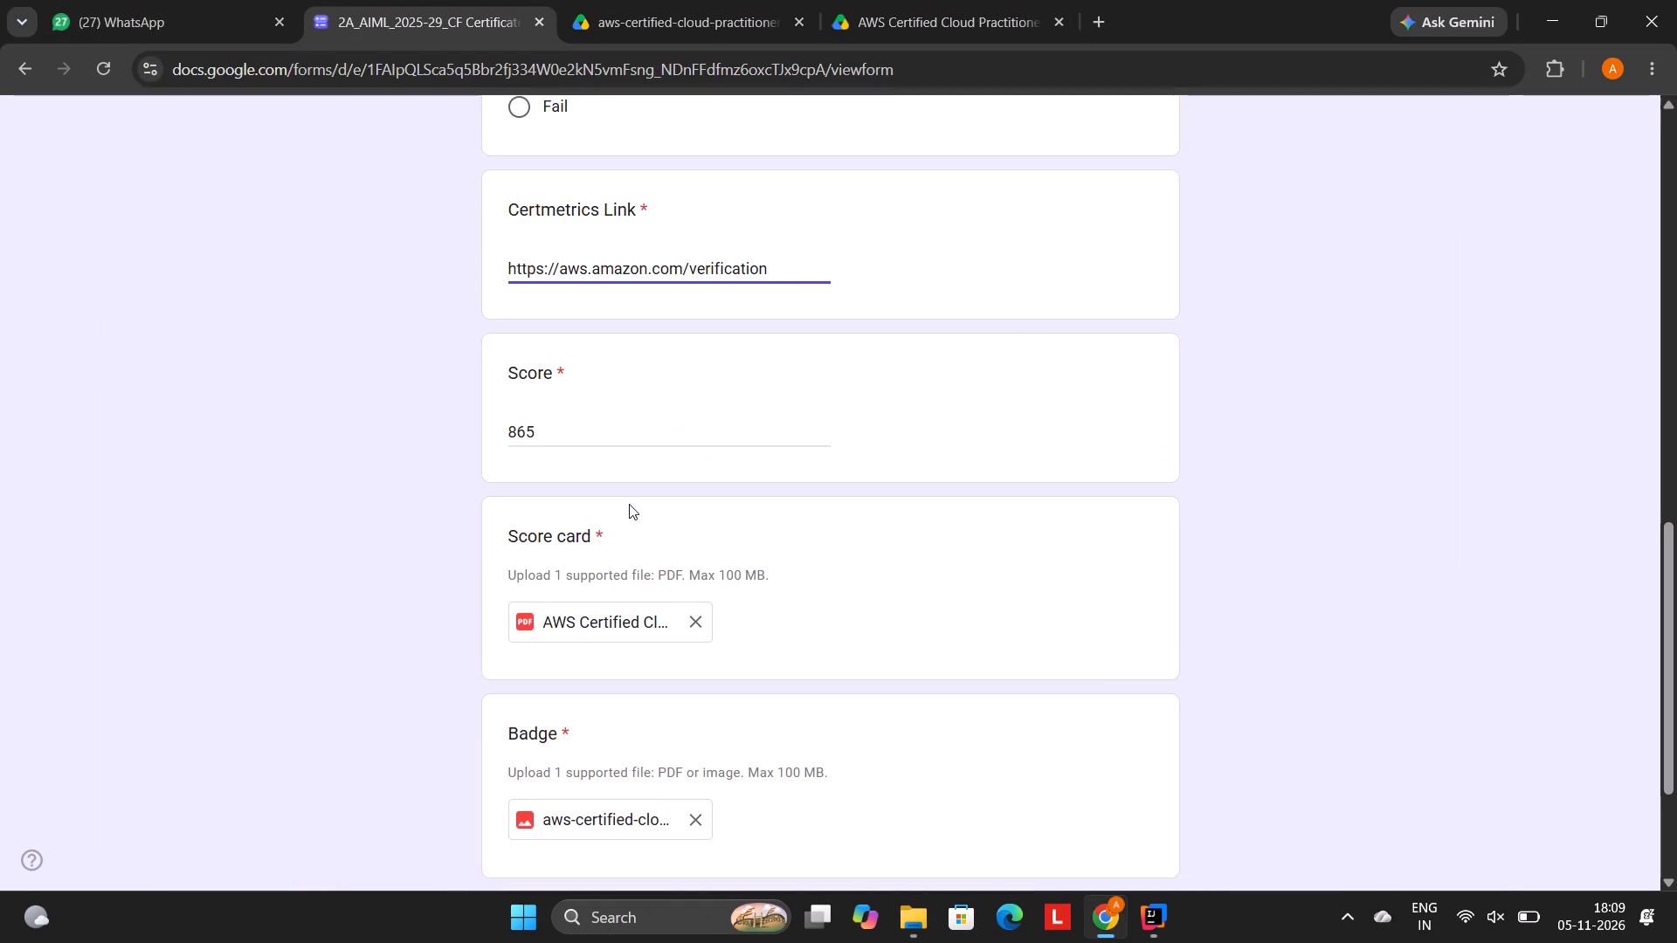
left_click_drag(779, 263, 437, 224)
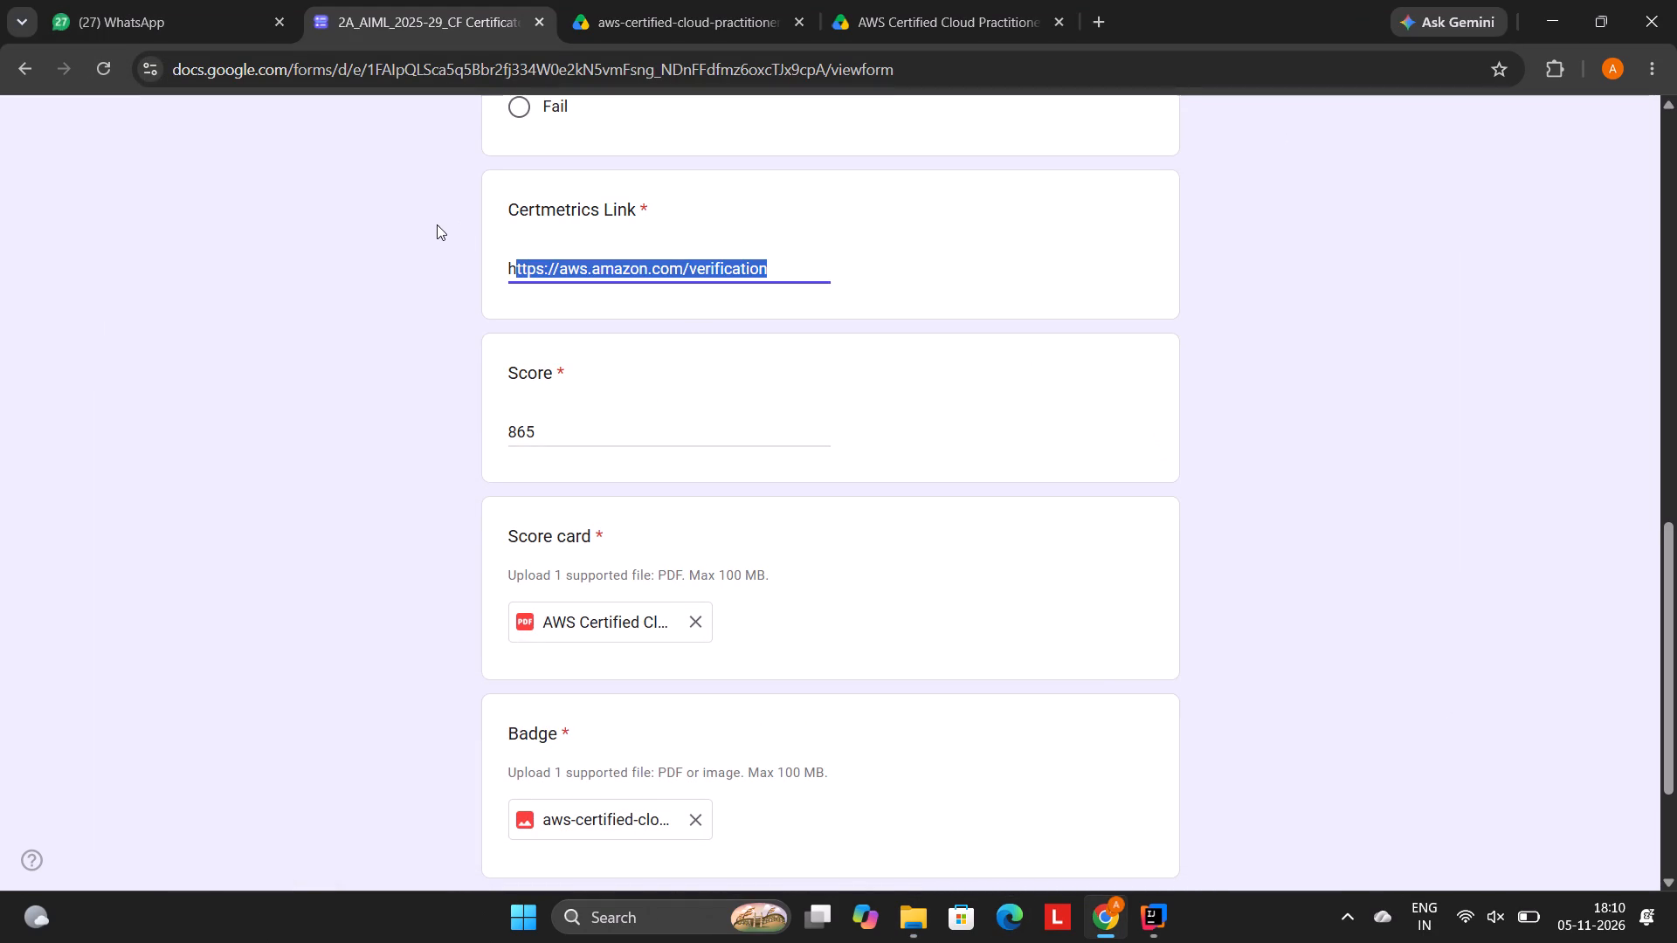
key("ctrl+v")
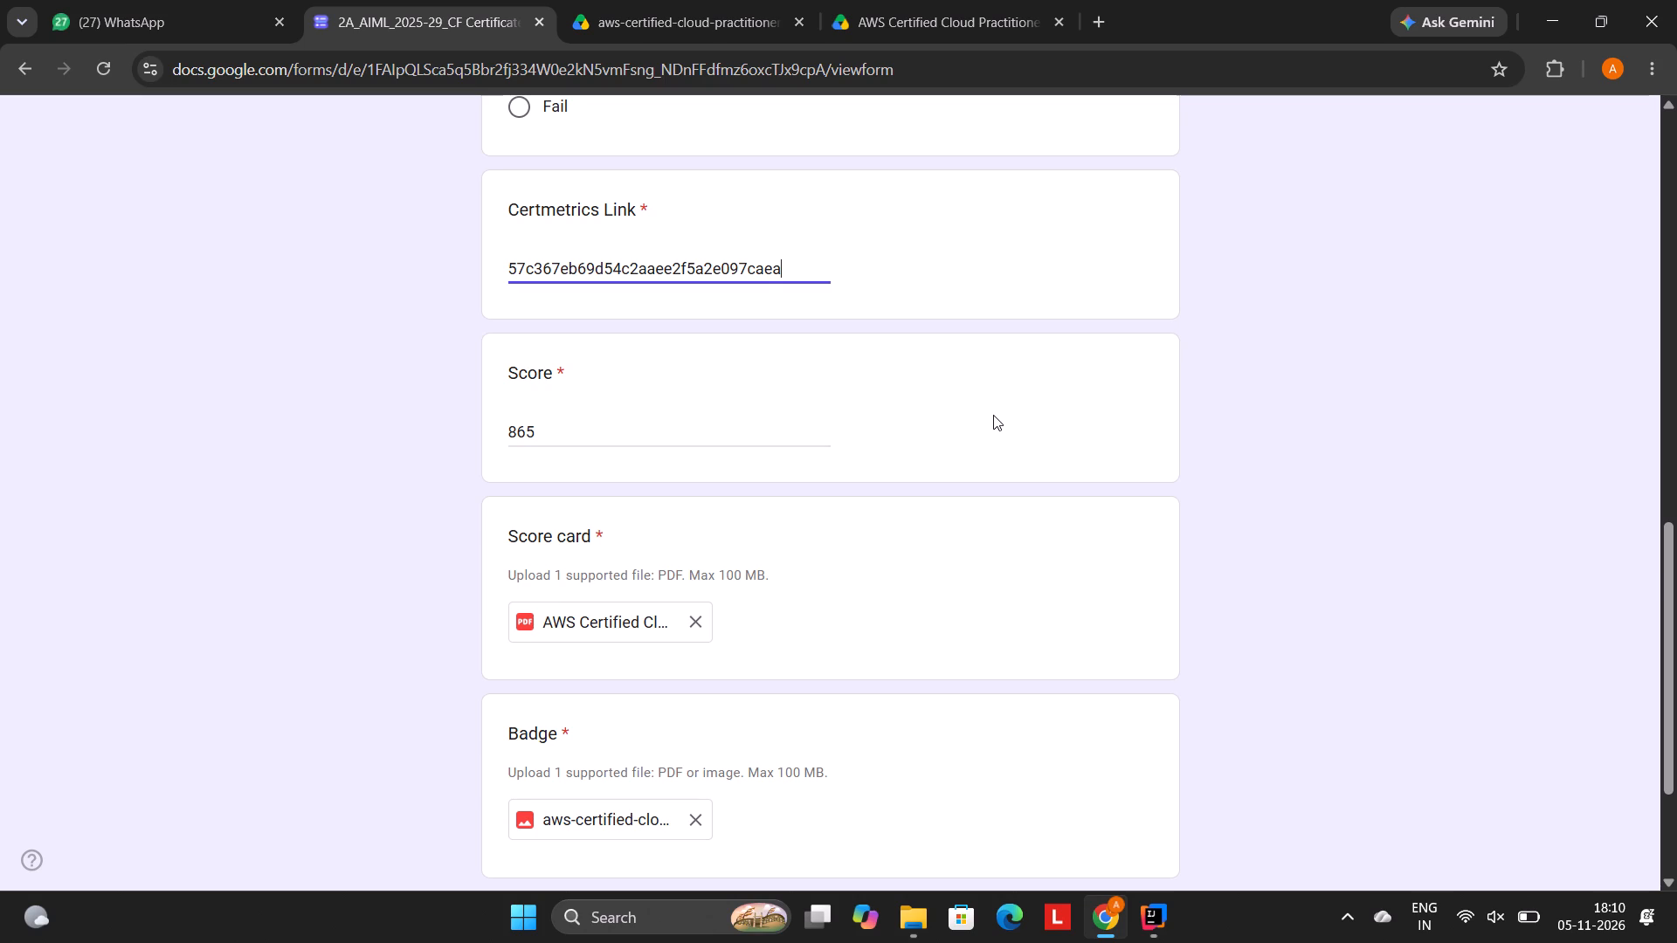
Review all answers from the Email section to the Badge file and submit the form.
scroll(993, 415, "up", 3)
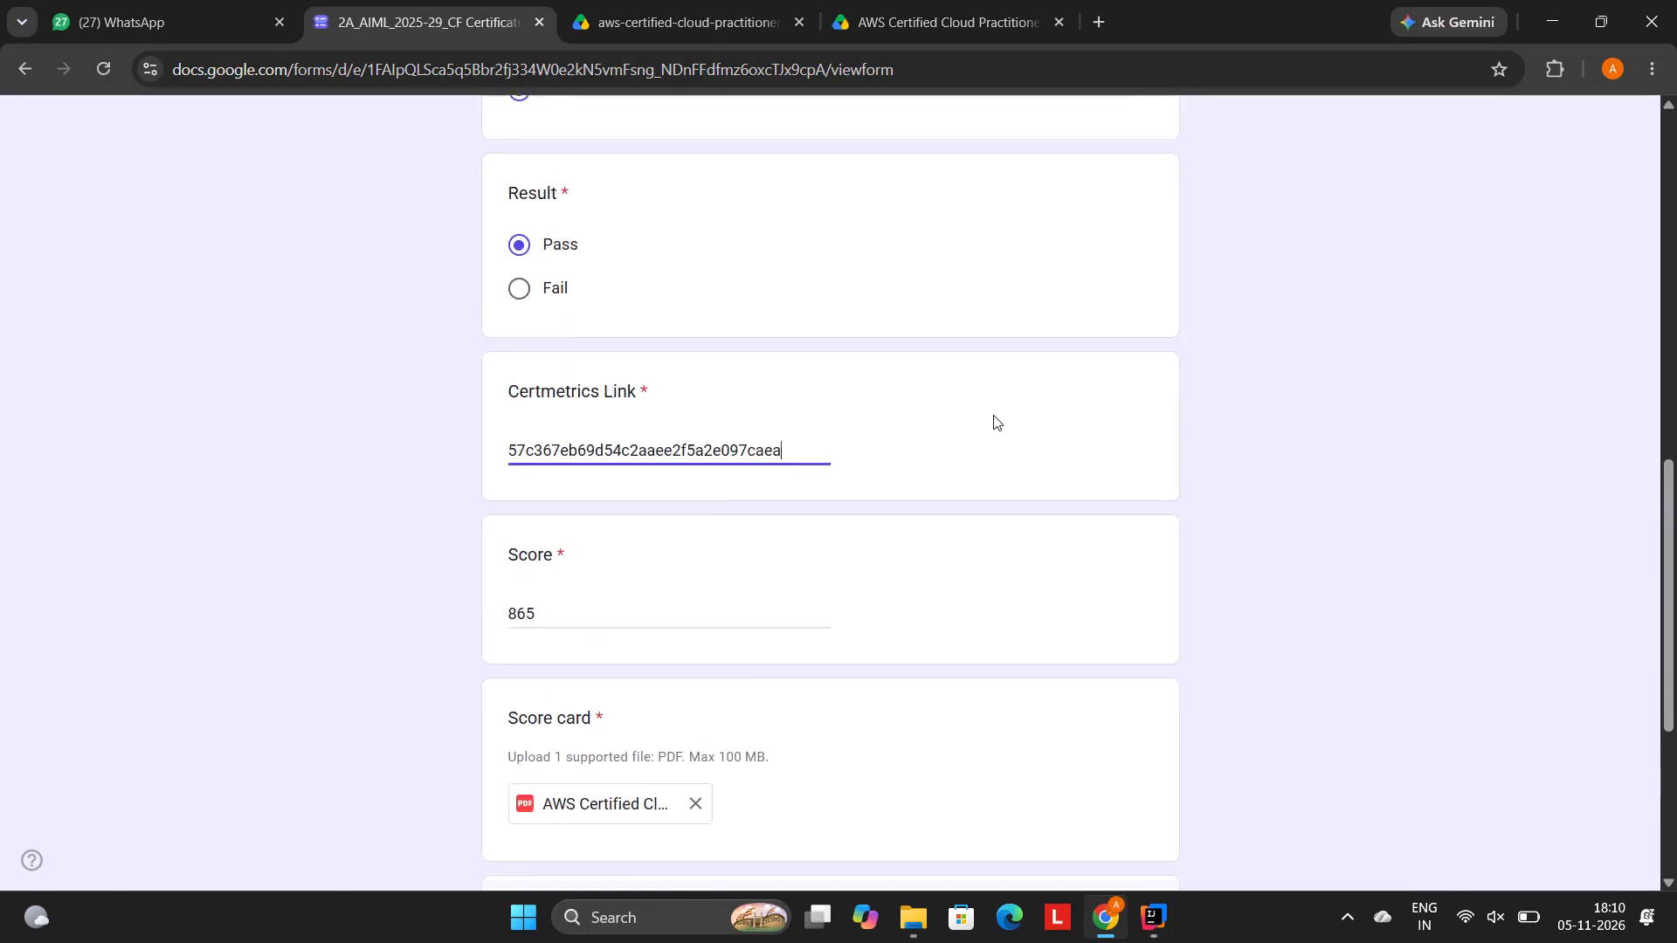
scroll(993, 415, "up", 9)
scroll(993, 415, "down", 4)
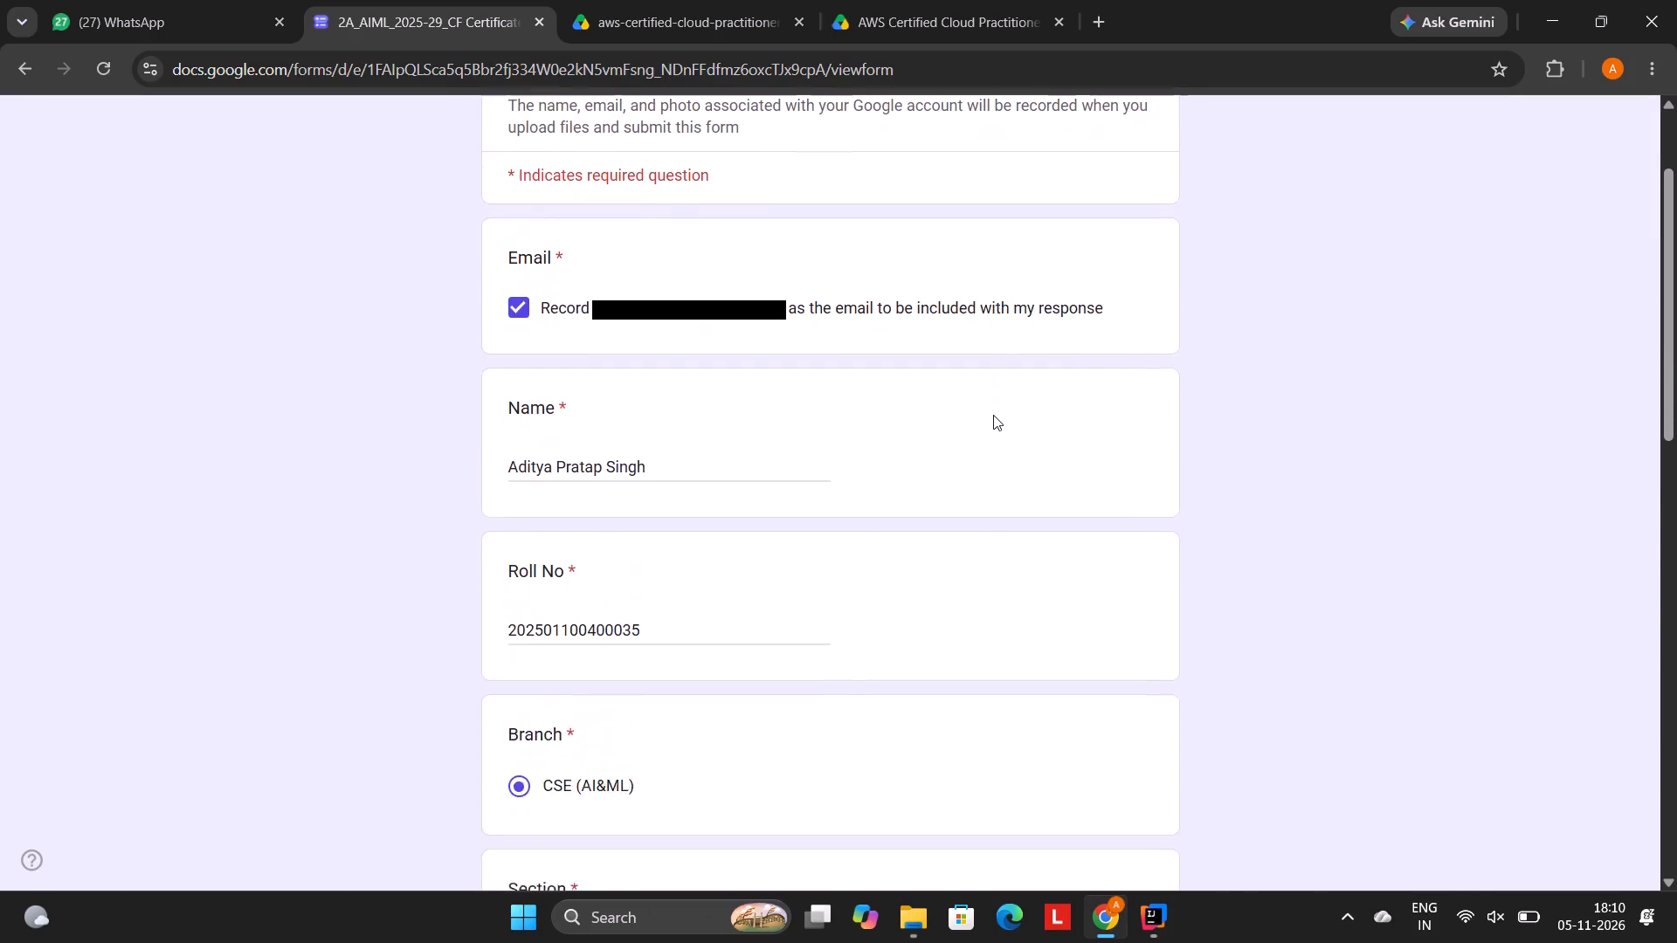
scroll(993, 415, "down", 8)
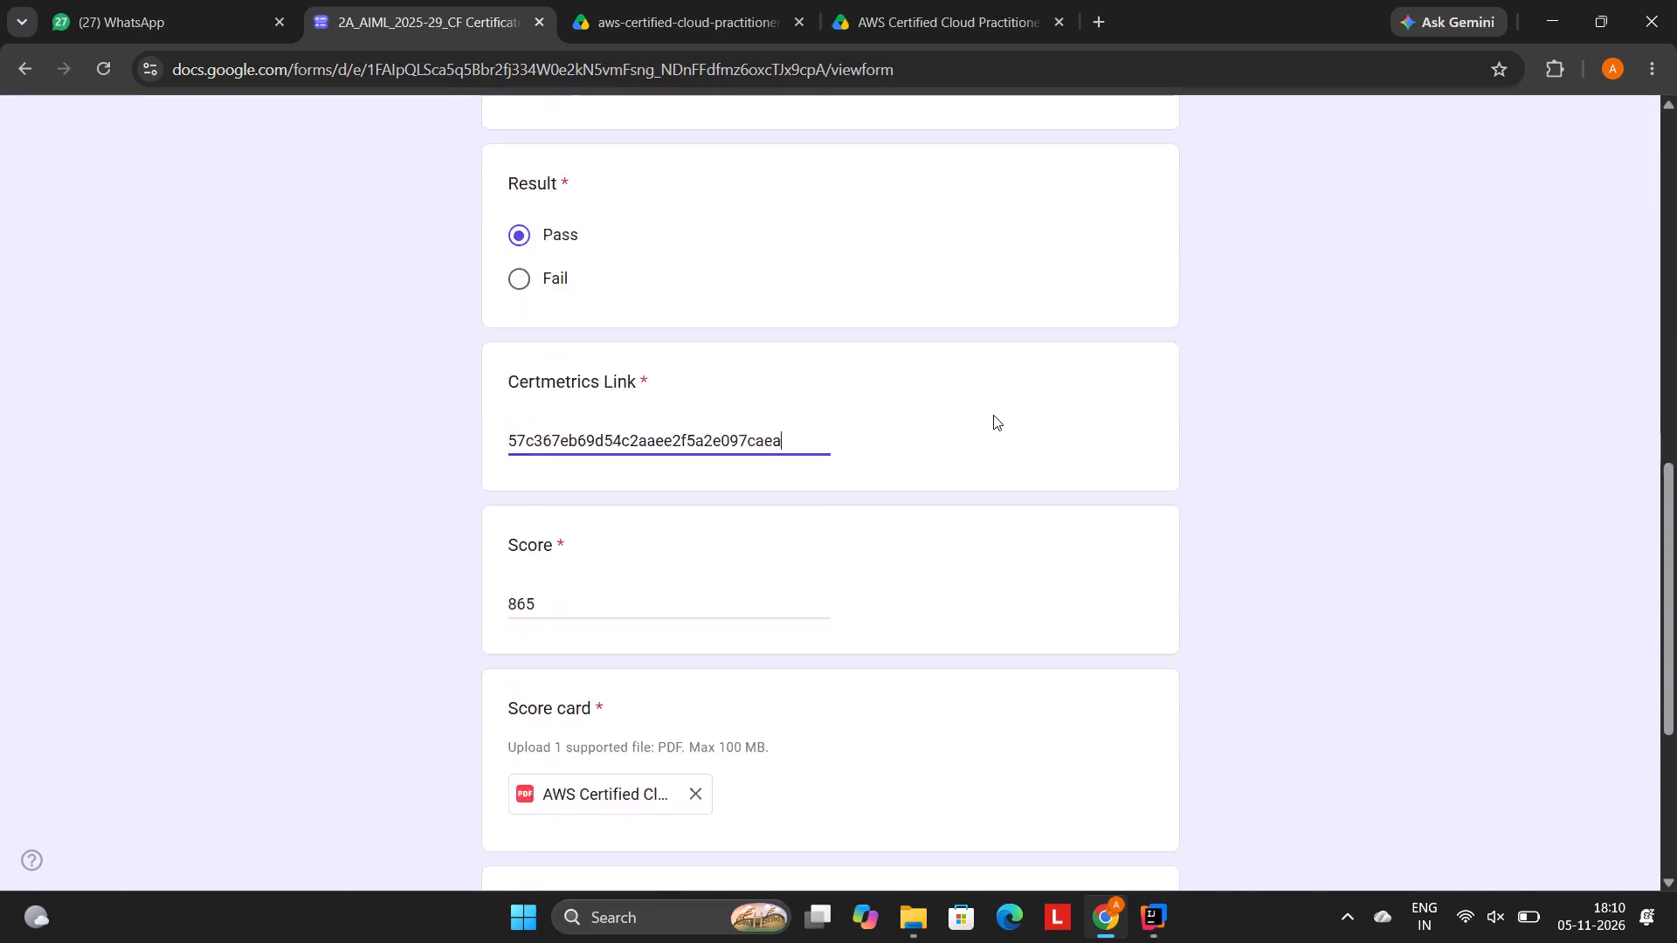
scroll(993, 415, "down", 2)
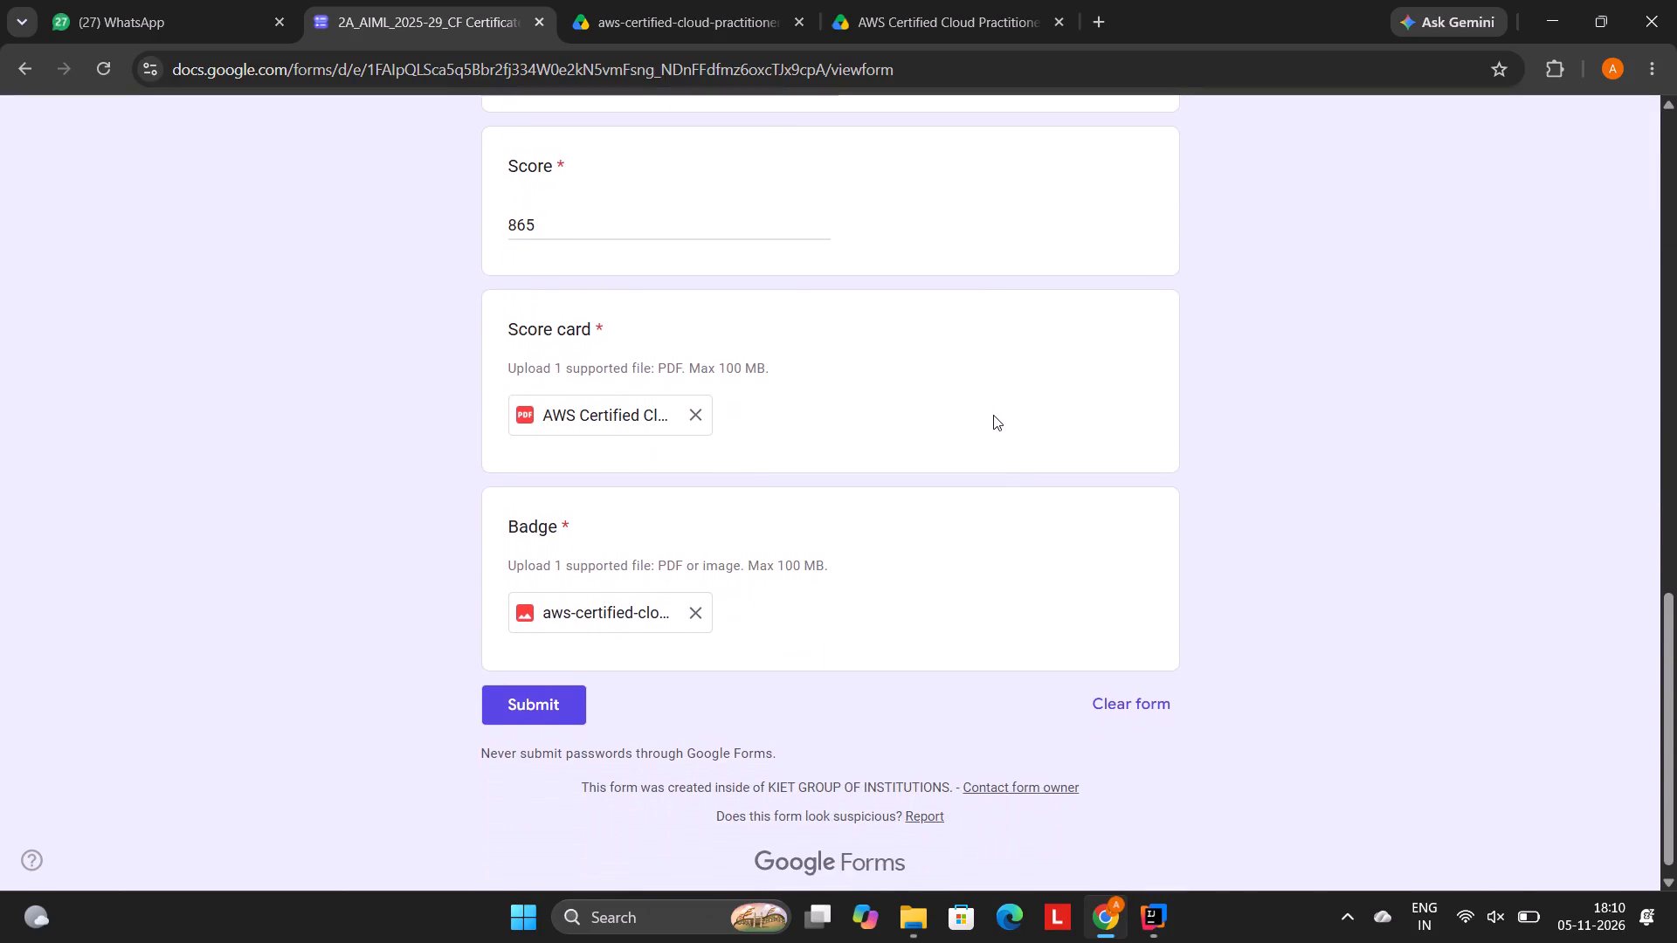
scroll(993, 415, "down", 1)
left_click(560, 688)
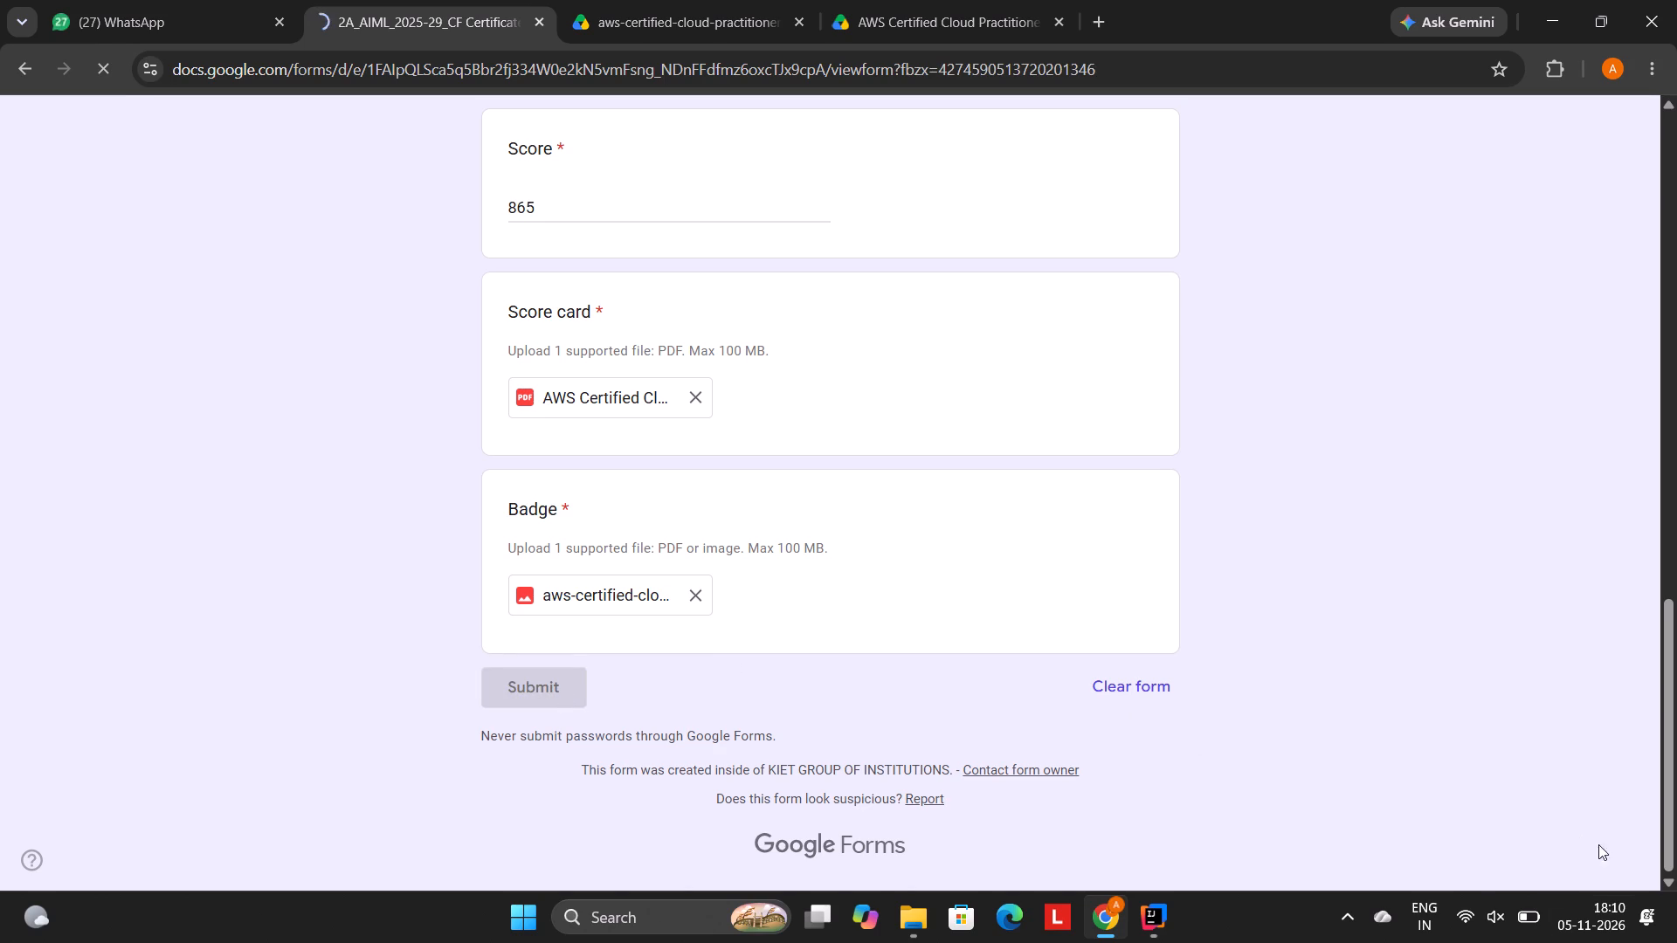
Turn off Do not disturb in the Windows notification center and clear all notifications.
left_click(1570, 926)
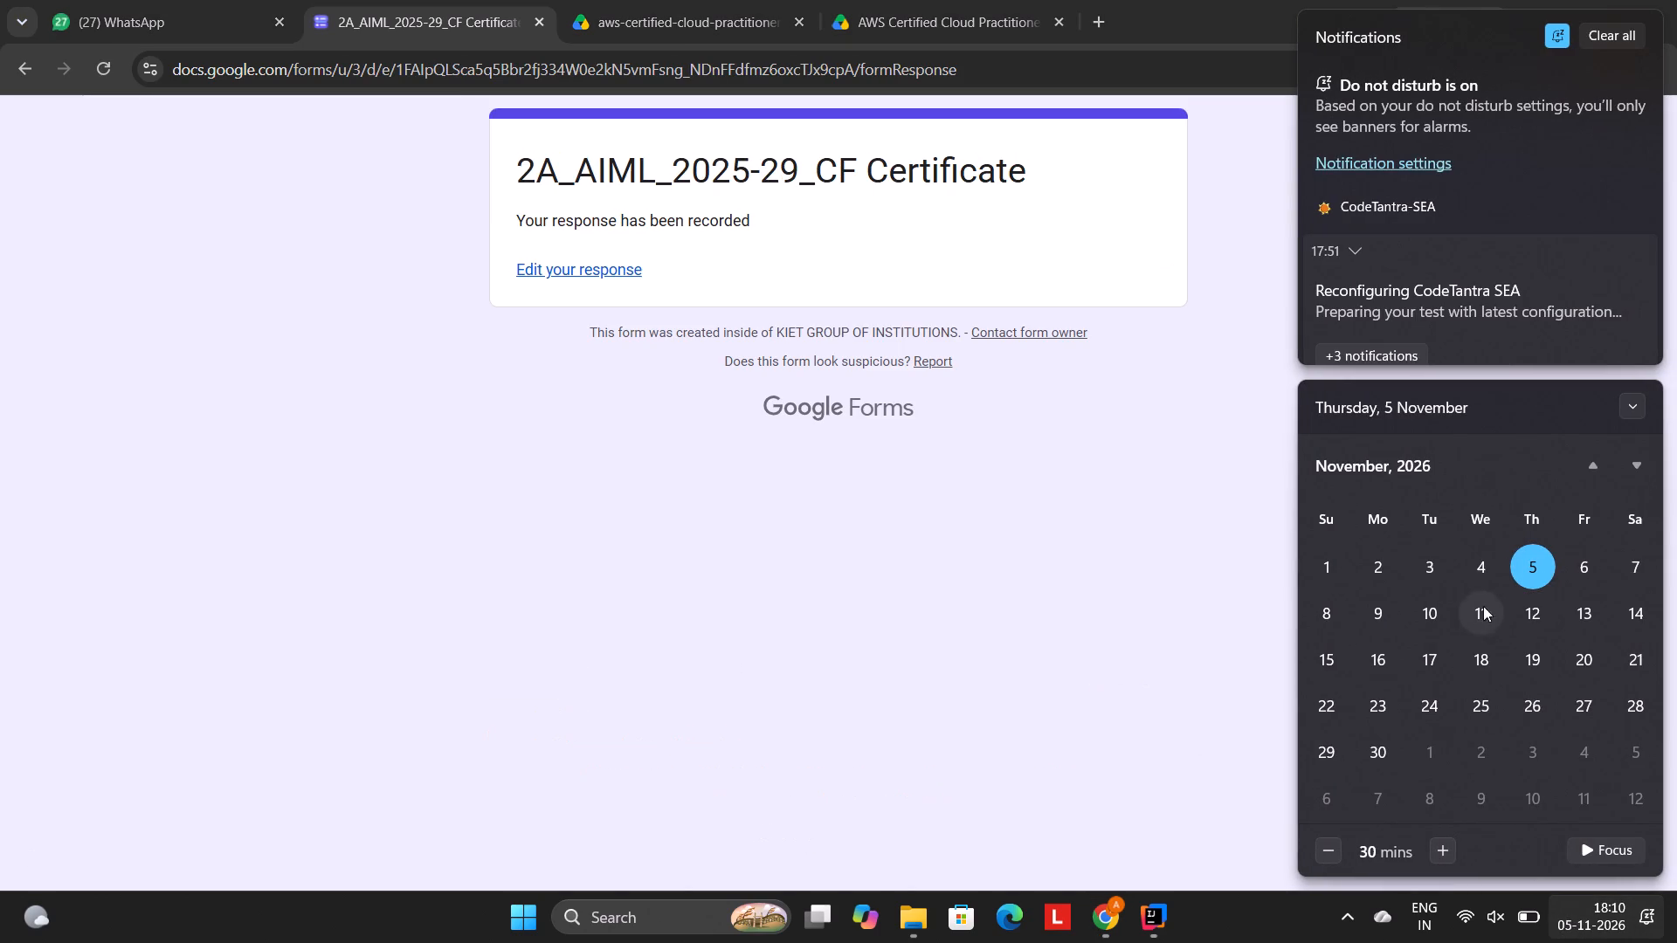
left_click(1560, 45)
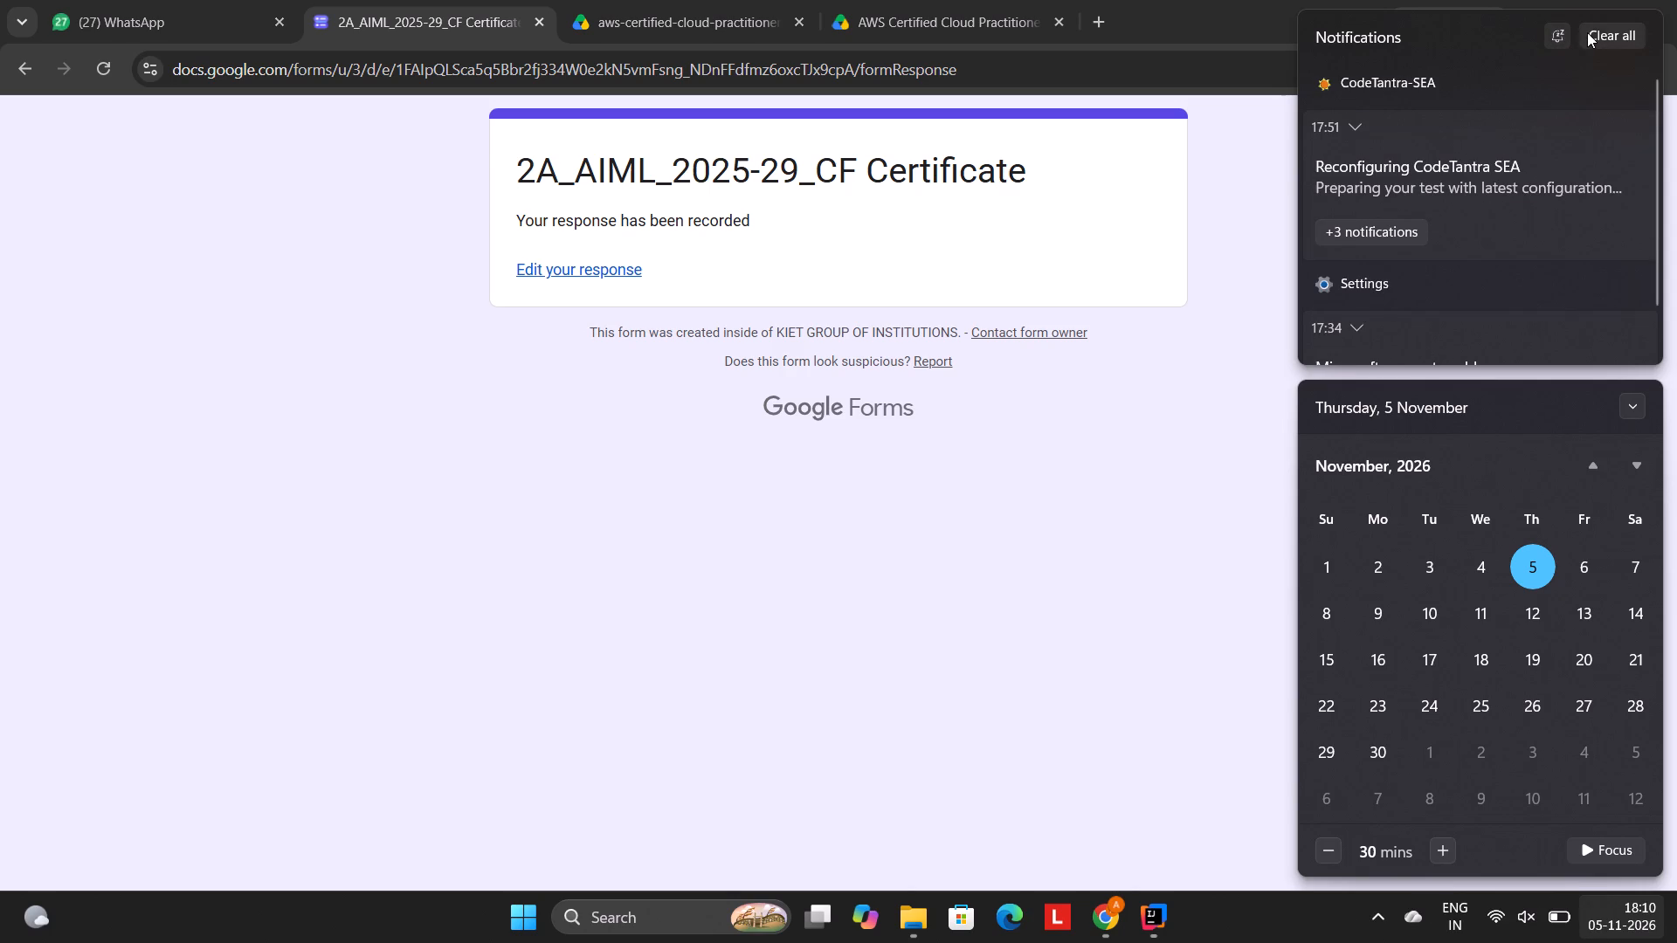
left_click(1588, 32)
left_click(1196, 375)
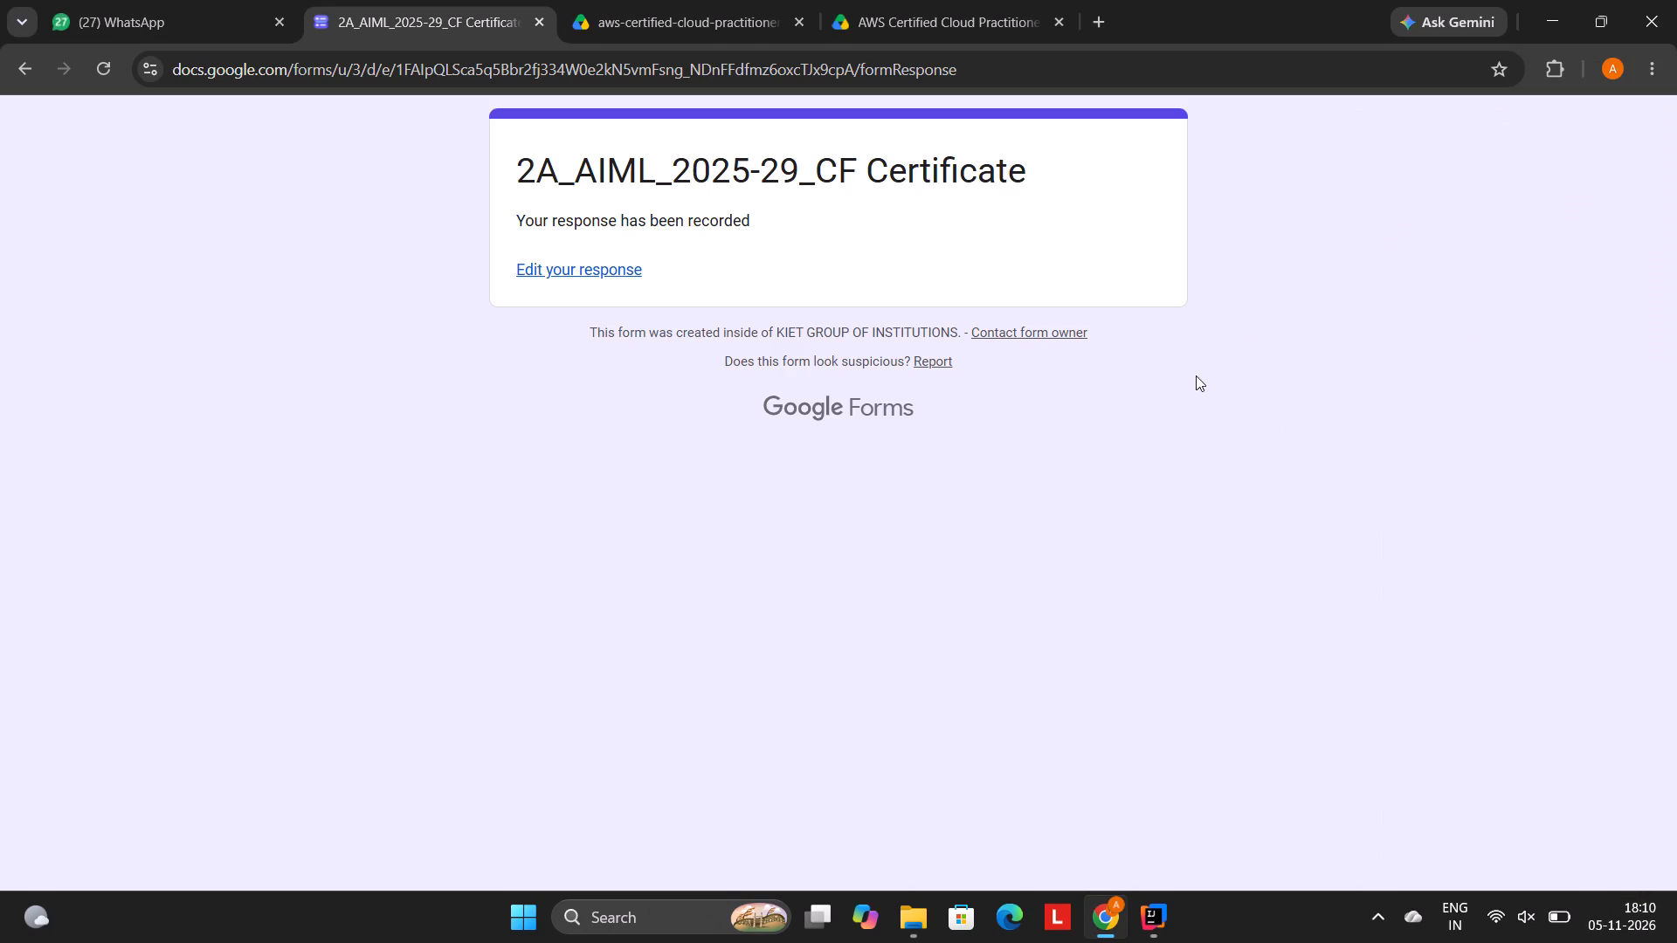
View the uploaded badge preview, aws-certified-cloud-practitioner.png, in Google Drive.
left_click(698, 16)
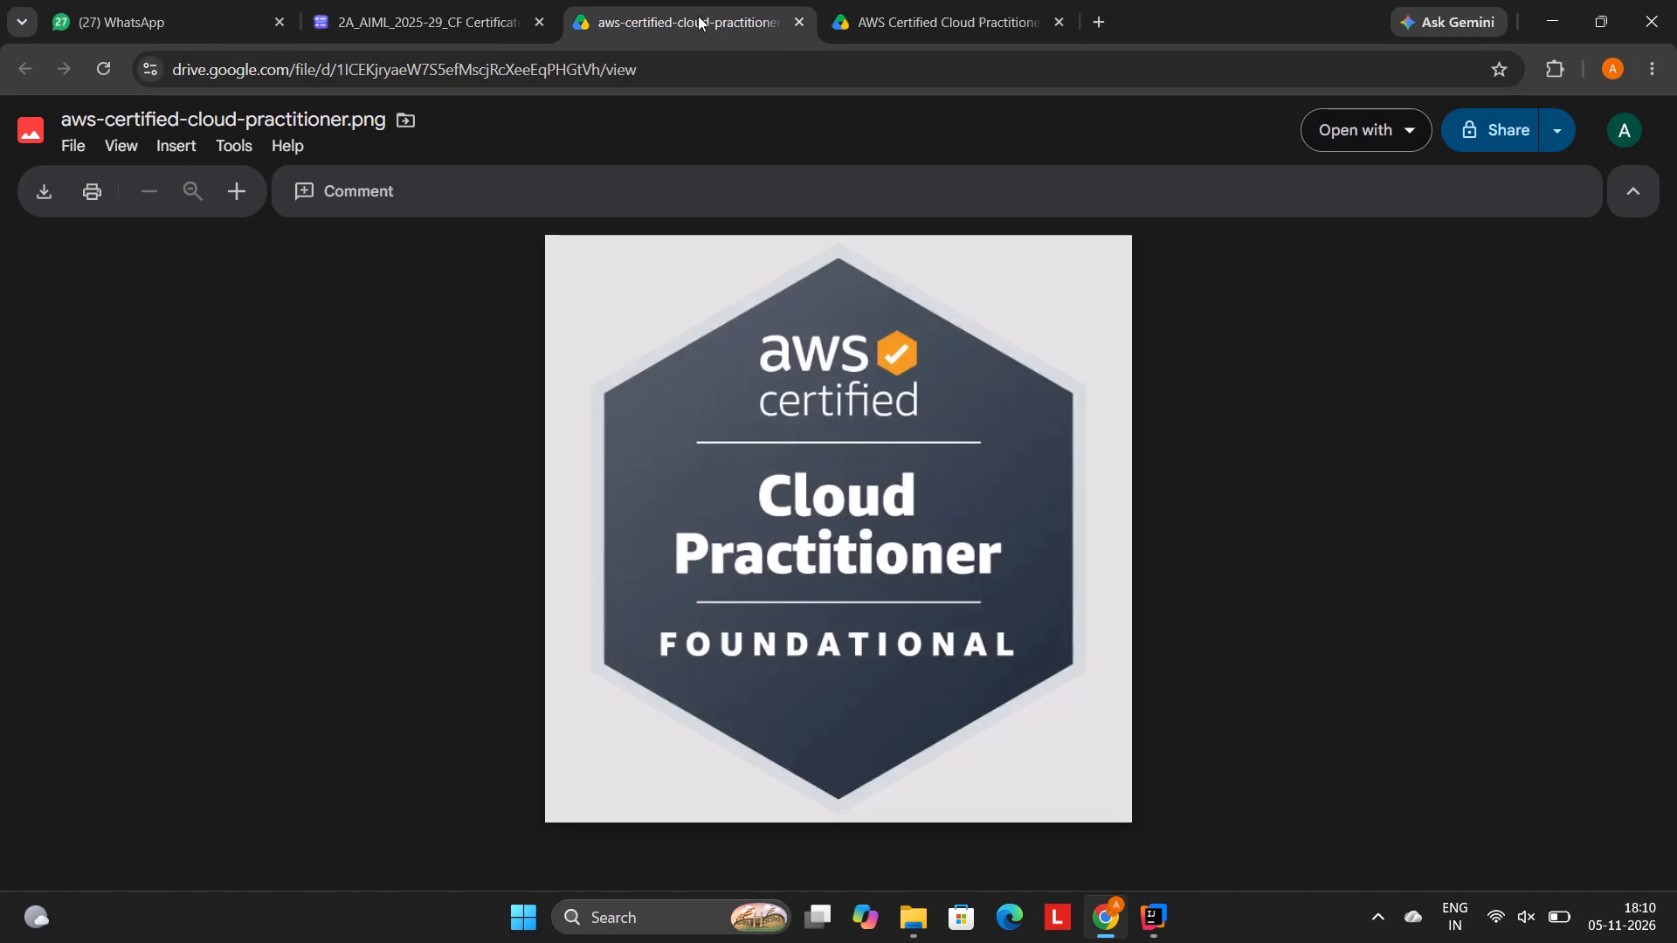